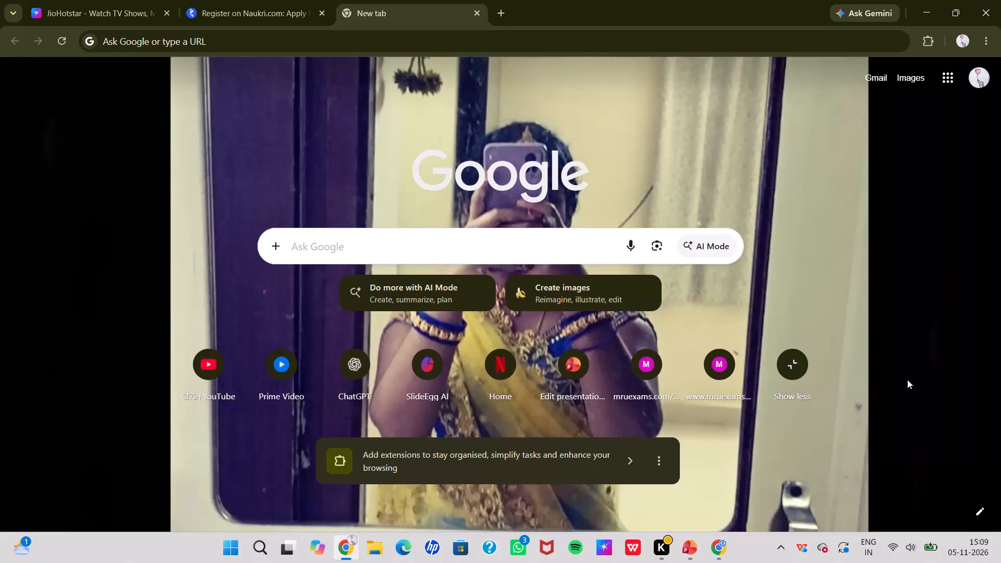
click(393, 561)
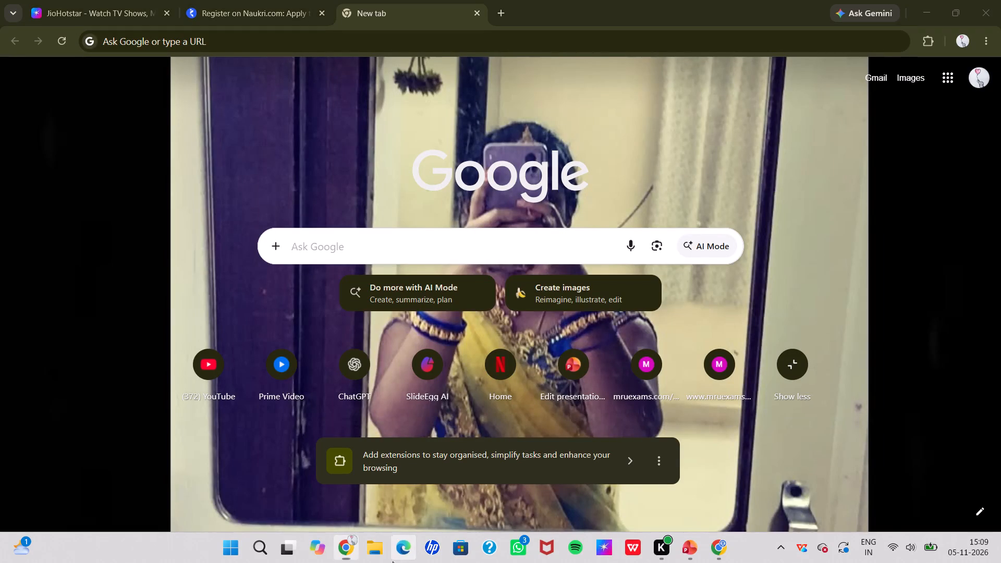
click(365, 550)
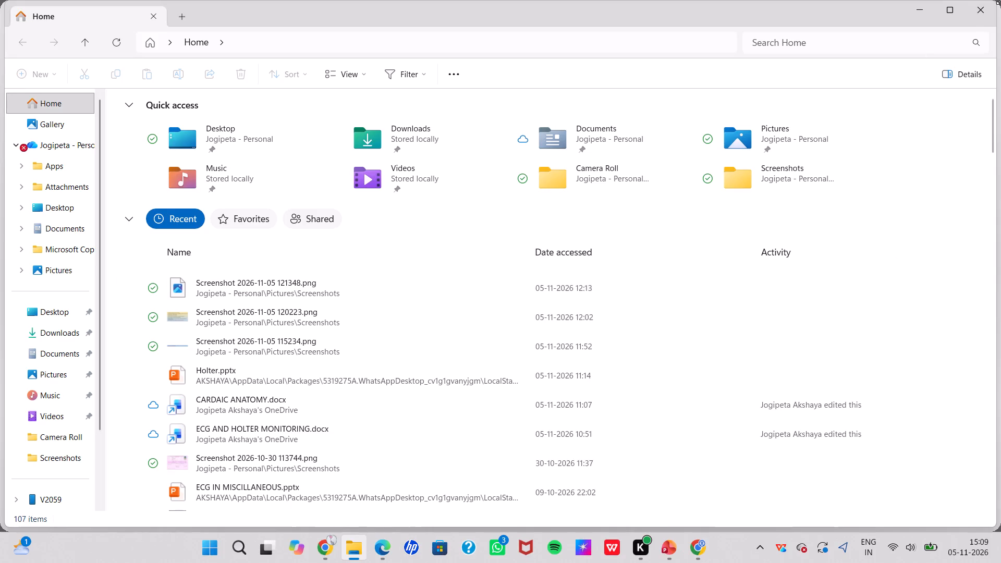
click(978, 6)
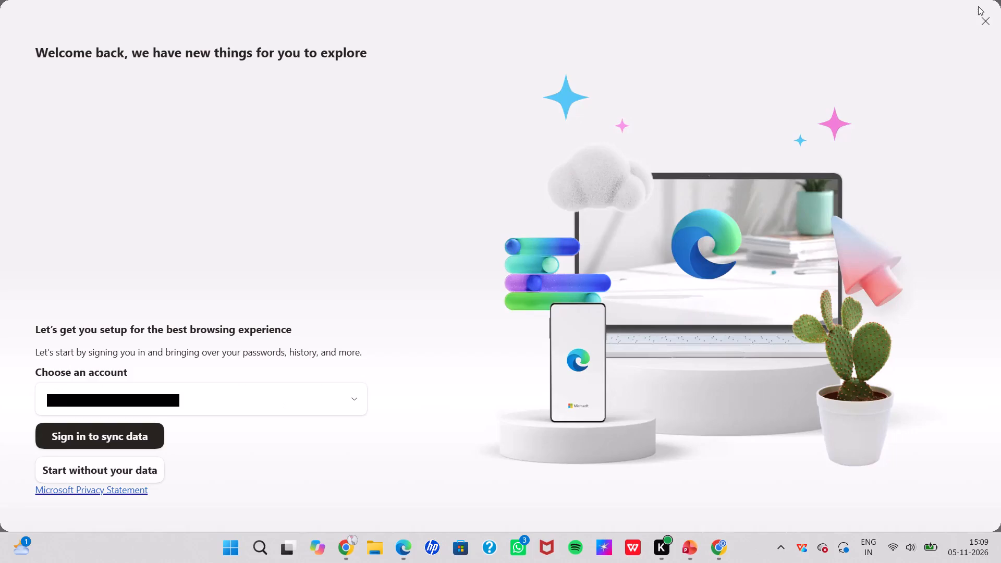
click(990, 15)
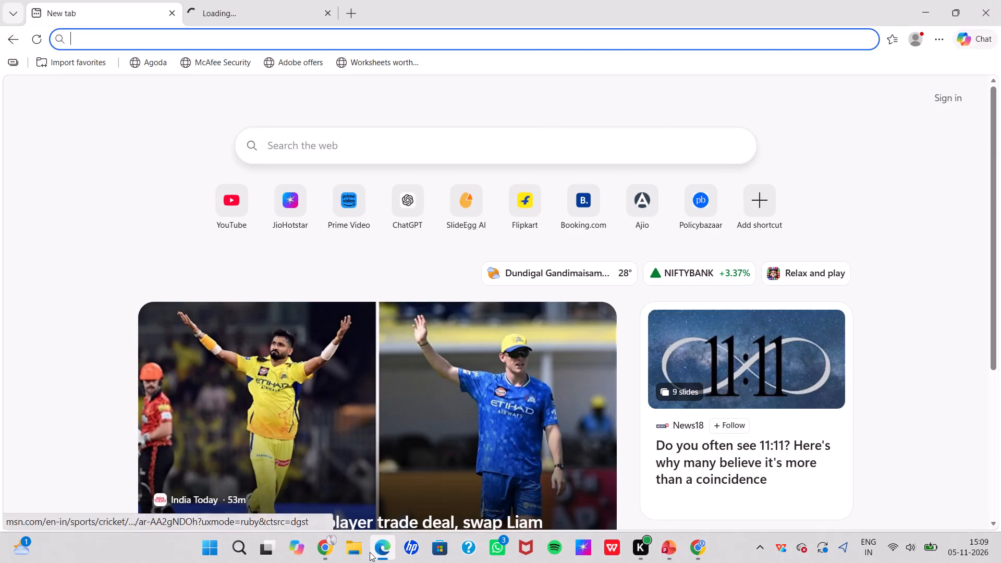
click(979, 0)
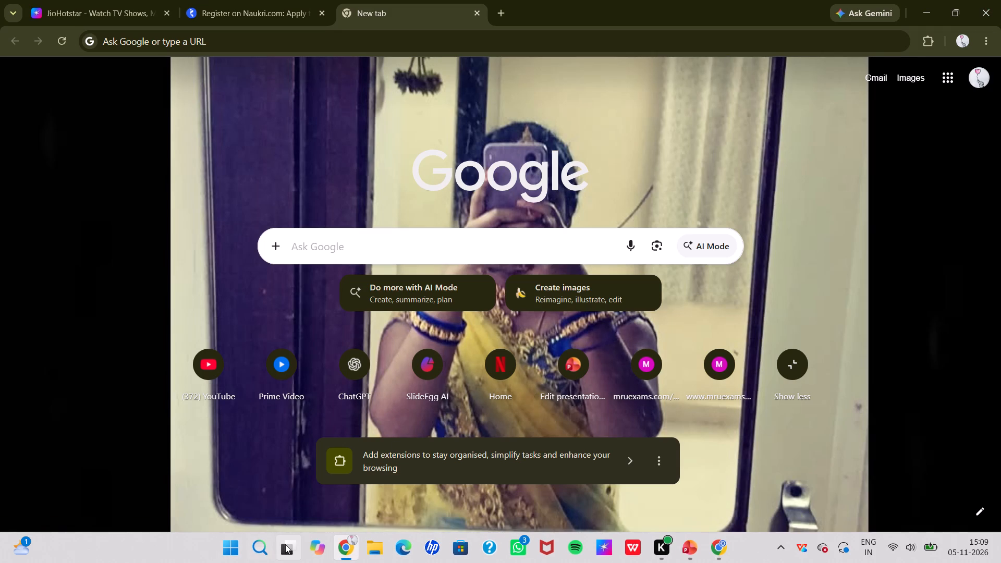
Switch to Word, open the recent file CARDAIC ANATOMY.docx, read through its unit topic lists and close it.
click(272, 548)
click(318, 153)
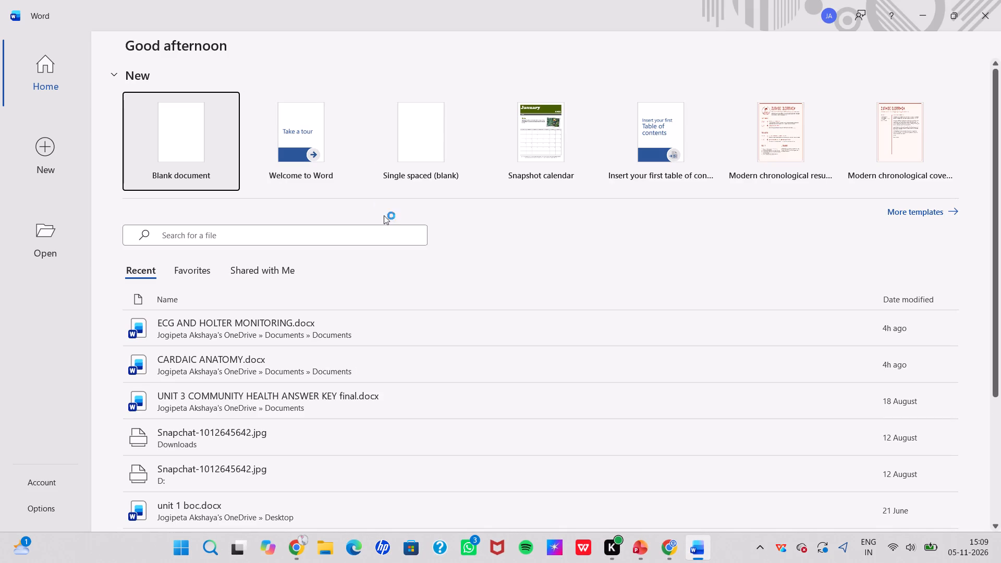
double_click(309, 353)
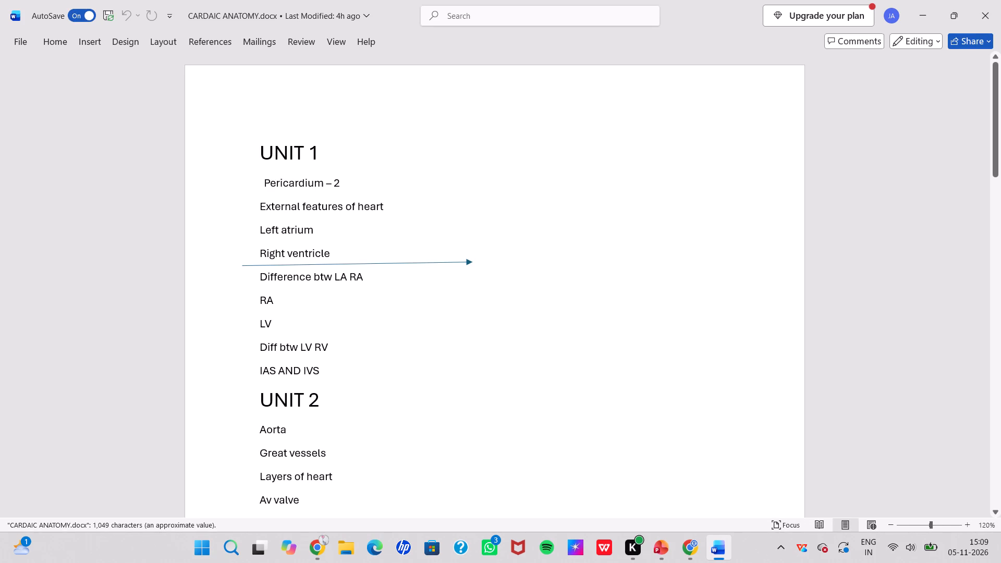
scroll(495, 369, down, 18)
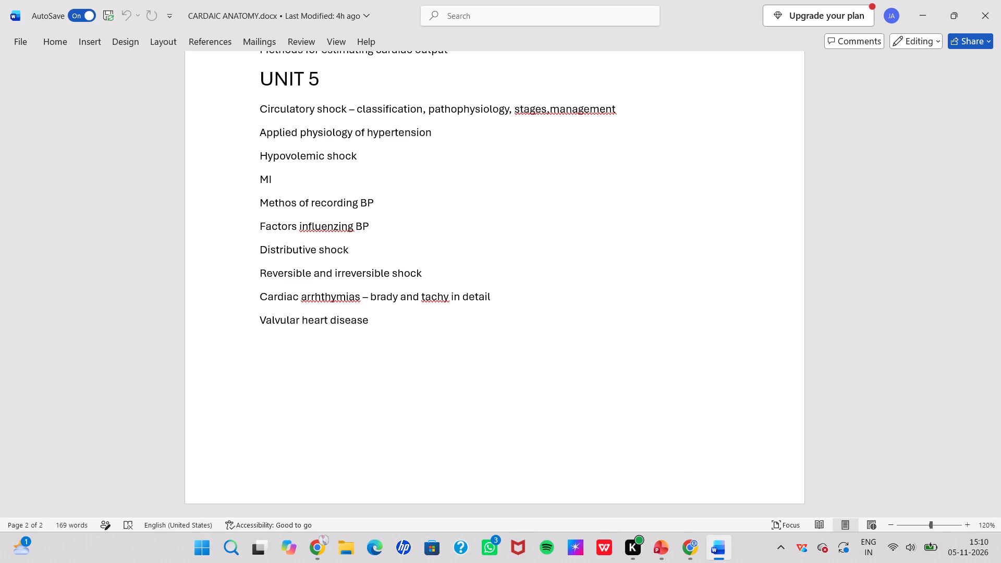
click(982, 27)
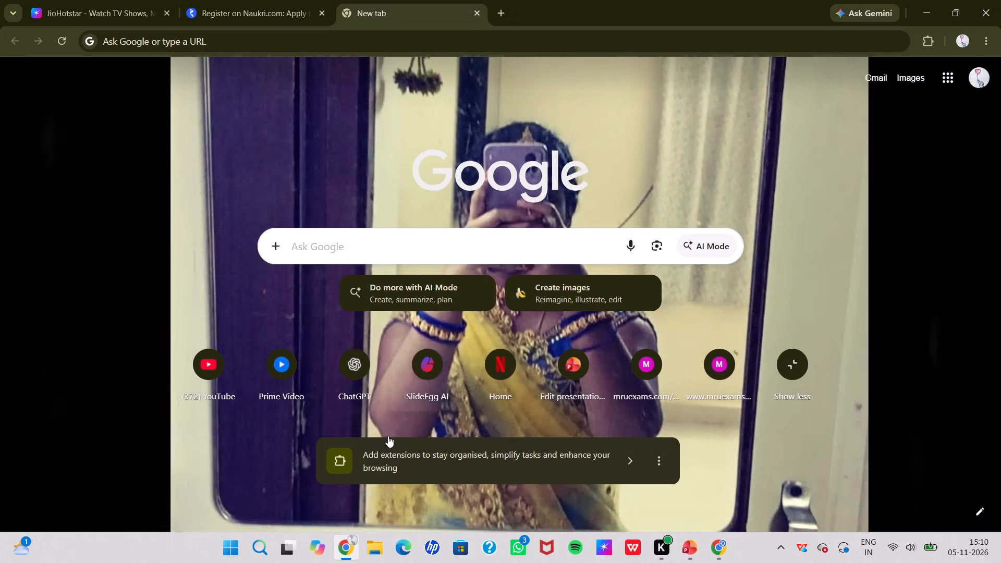
Pin the Word app to the Windows taskbar.
click(252, 551)
right_click(333, 135)
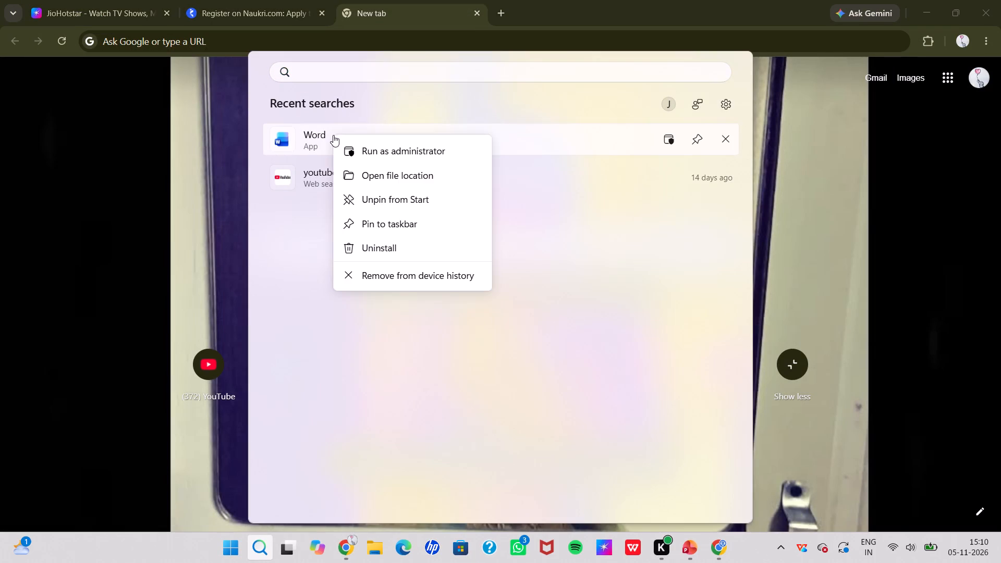
click(421, 220)
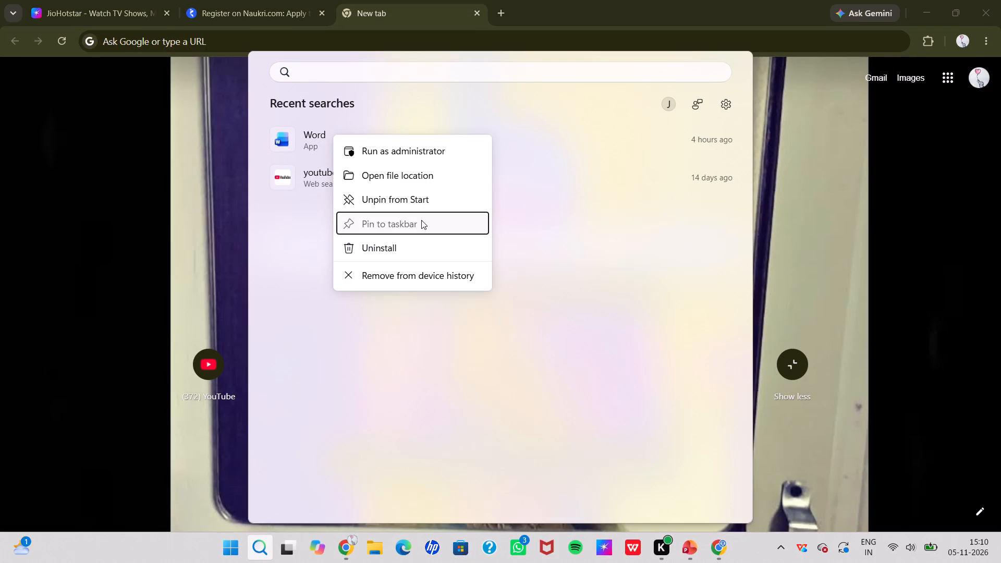
Launch Word again and create a new blank document.
double_click(731, 550)
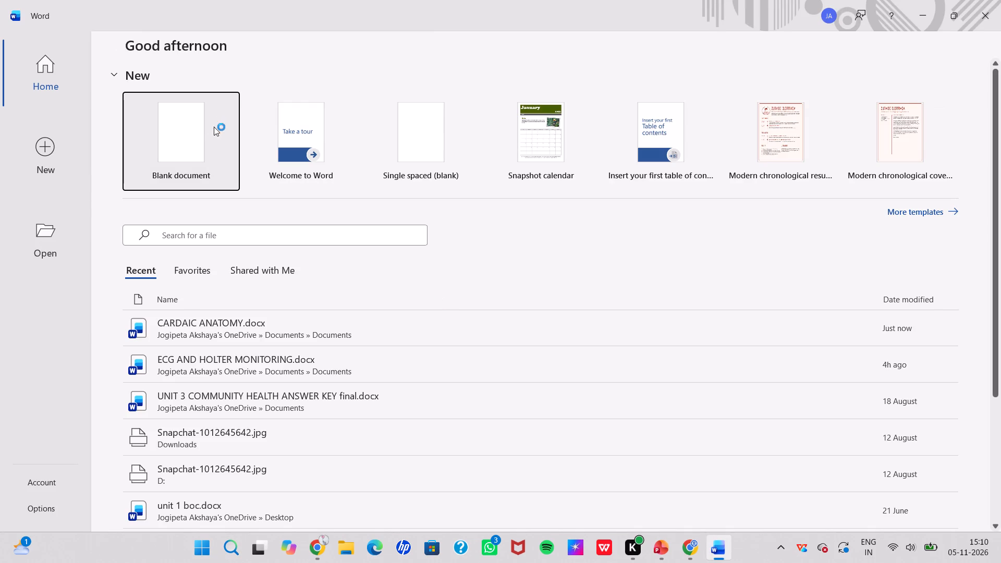
triple_click(187, 149)
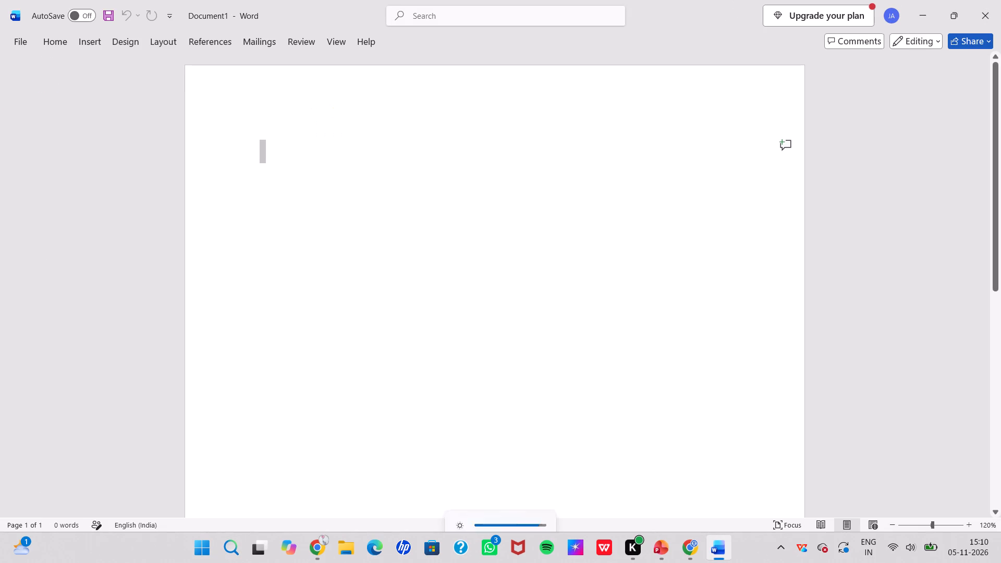
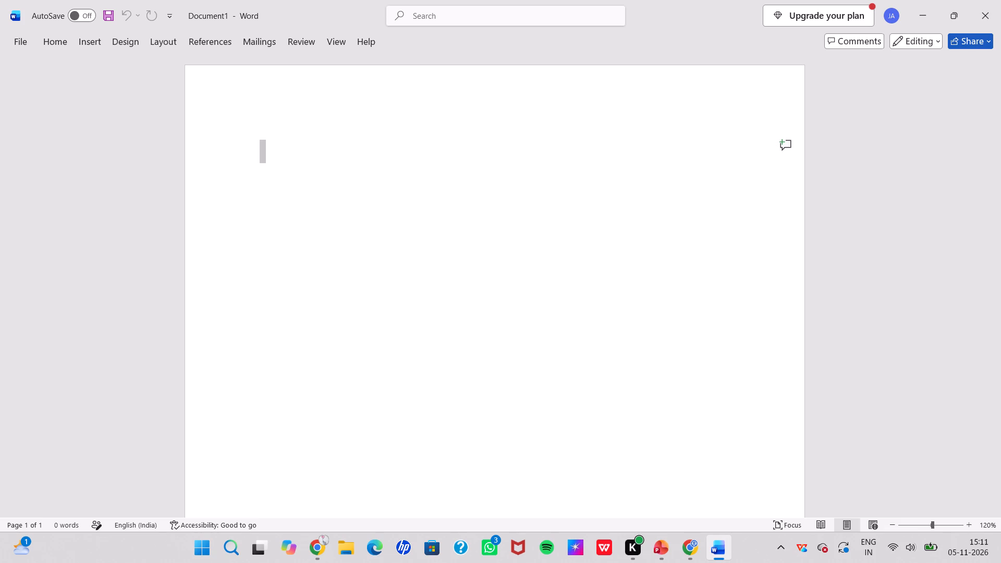
Enter the title HOLTER MONITORING on the document's first line, indented toward the middle with leading spaces.
key(n)
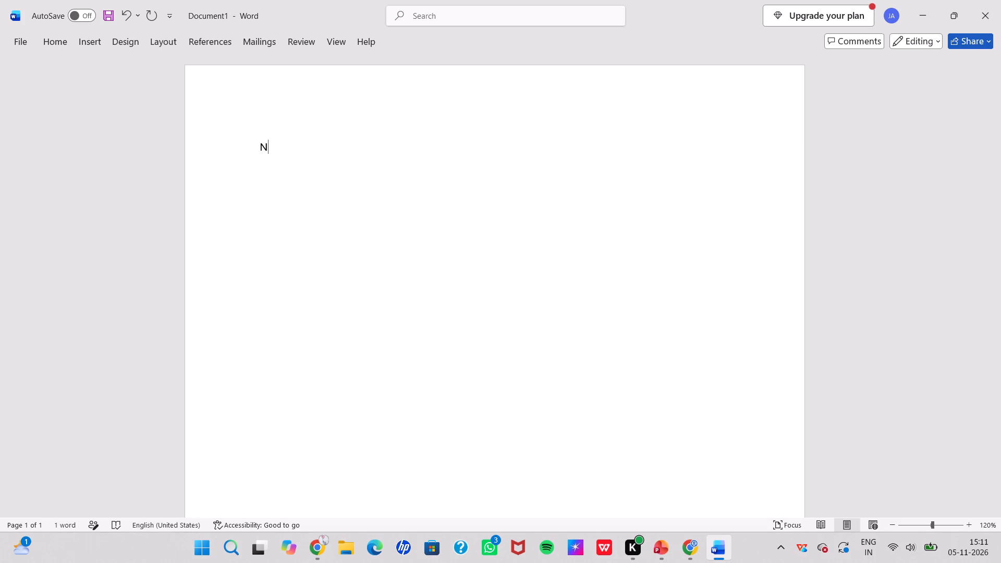
key(BackSpace)
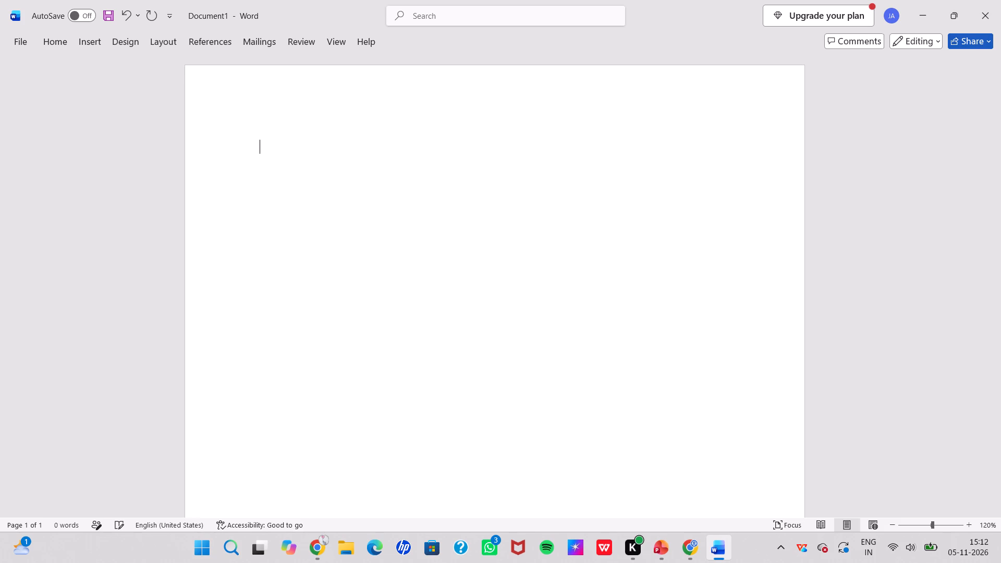
key(space)
key(space)
key(space)
key(space)
key(space)
key(space)
key(space)
key(space)
key(space)
key(space)
key(space)
key(space)
key(space)
key(space)
key(space)
key(space)
key(space)
key(space)
key(space)
key(space)
key(space)
key(space)
key(space)
key(space)
text(HOL)
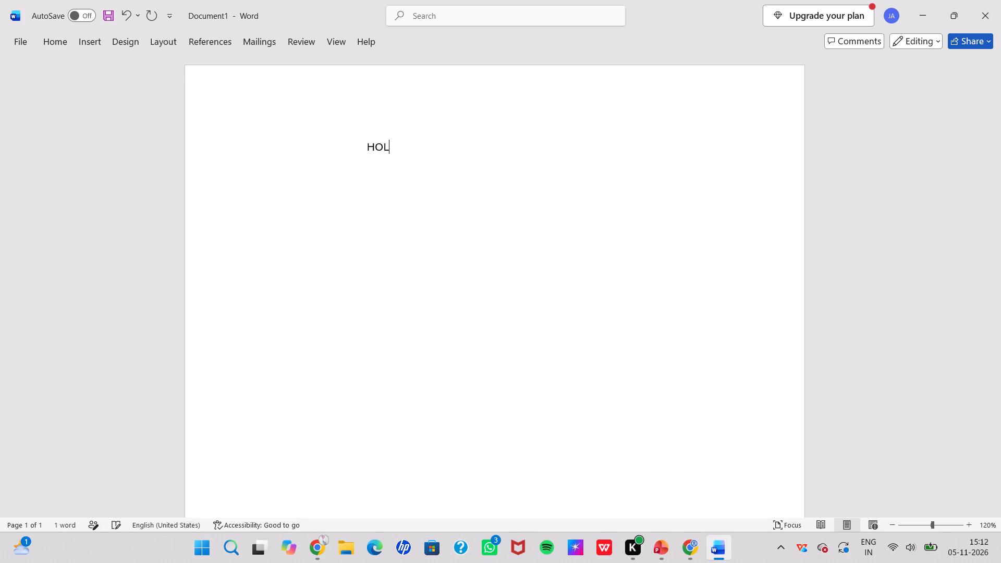
text(TER MONITORING)
key(space)
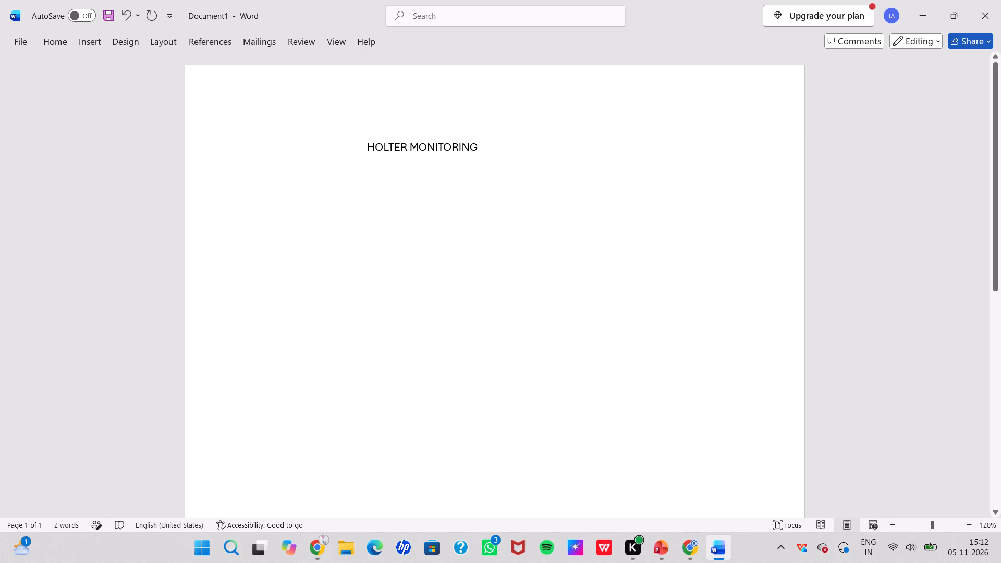
Set the font size of the whole title line to 26.
drag(358, 145, 497, 140)
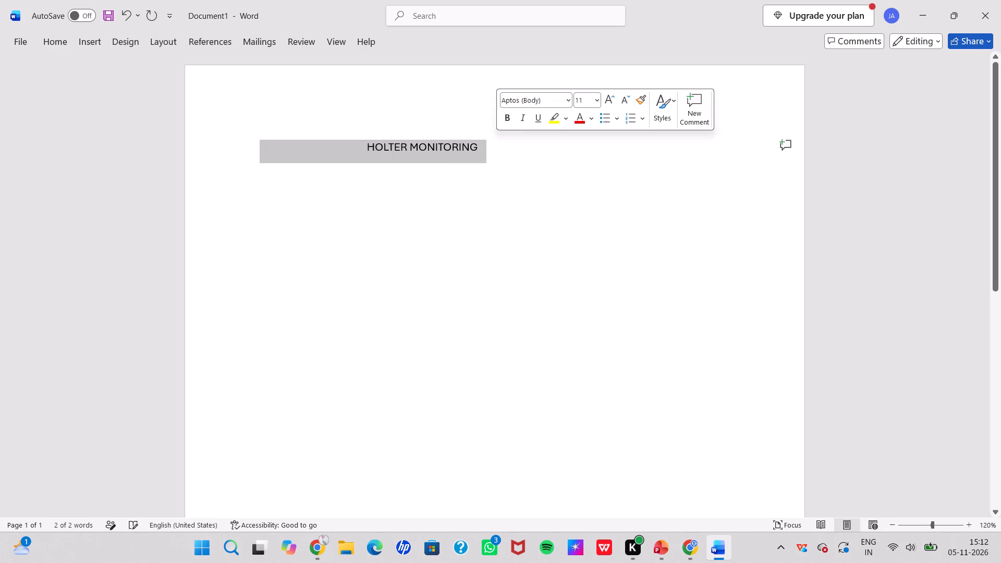
click(599, 101)
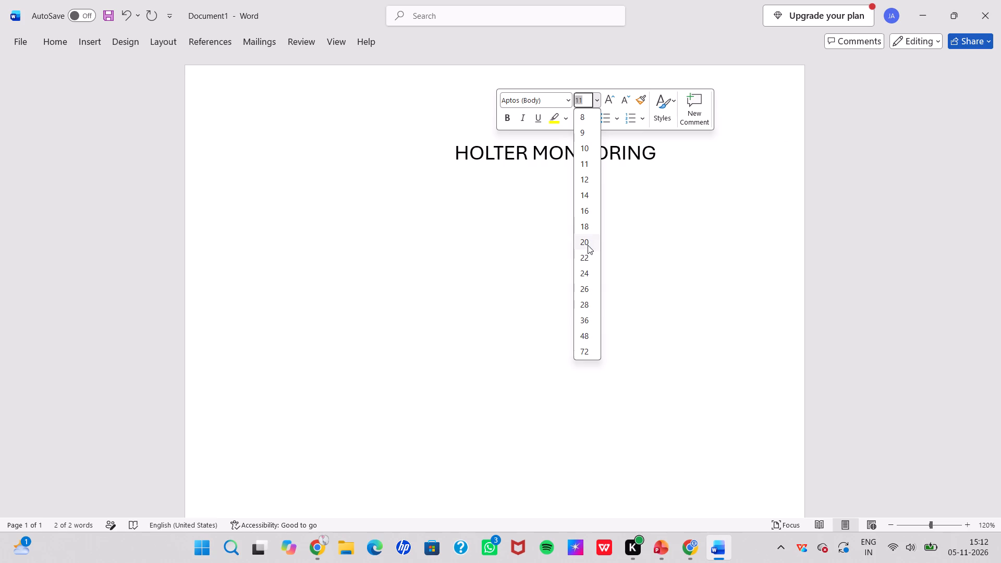
click(587, 290)
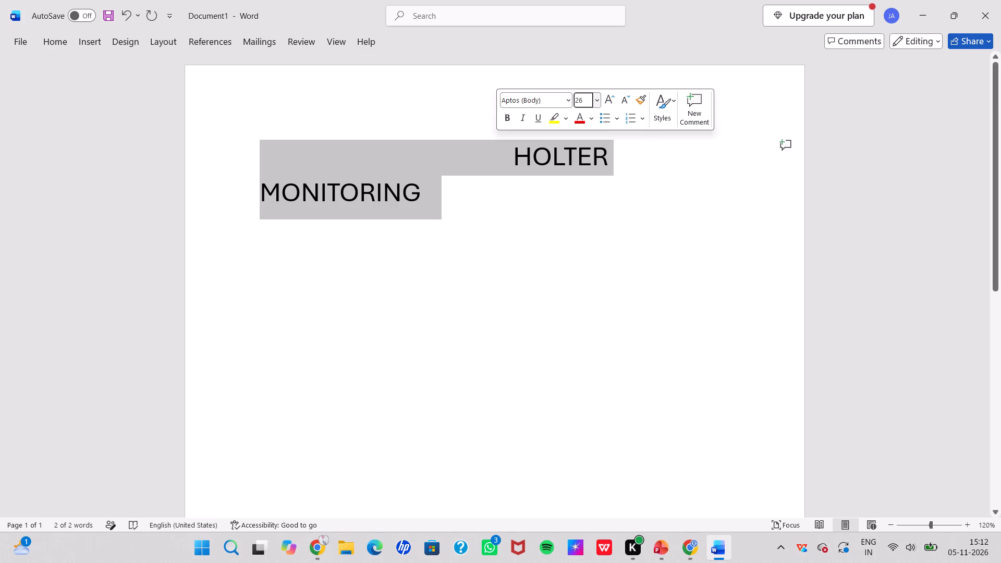
click(500, 179)
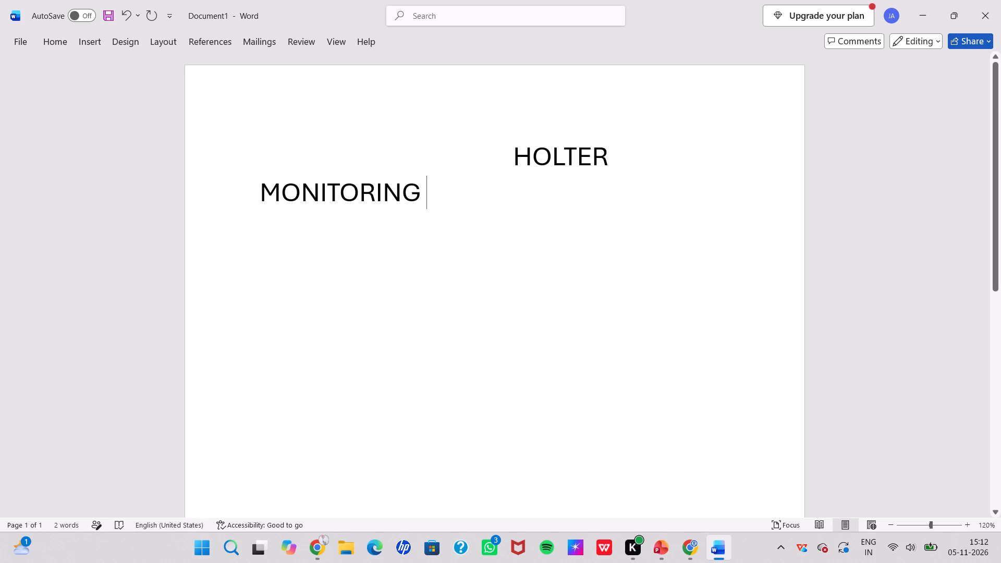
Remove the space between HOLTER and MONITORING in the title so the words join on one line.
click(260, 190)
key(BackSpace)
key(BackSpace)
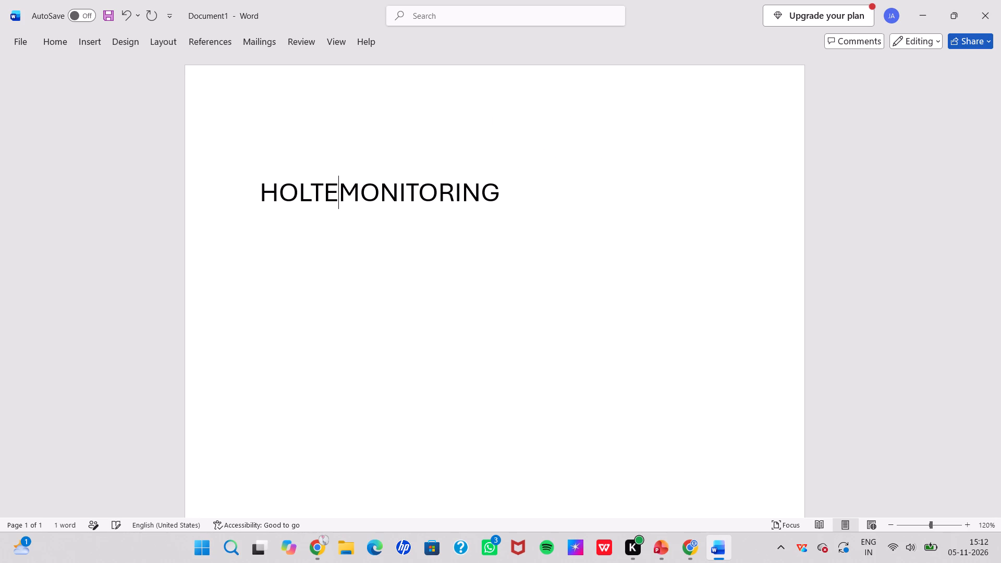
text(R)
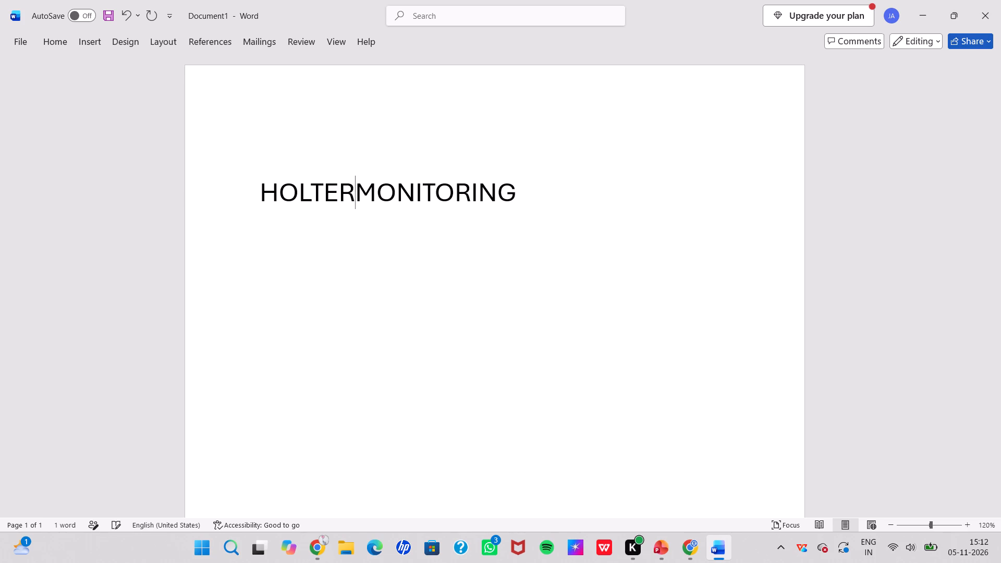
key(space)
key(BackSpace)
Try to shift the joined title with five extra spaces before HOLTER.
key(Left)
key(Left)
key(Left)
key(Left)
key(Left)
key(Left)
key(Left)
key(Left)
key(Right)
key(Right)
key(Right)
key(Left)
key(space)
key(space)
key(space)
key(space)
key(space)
Add a new line below the title and set its font size to 14.
click(521, 203)
key(Return)
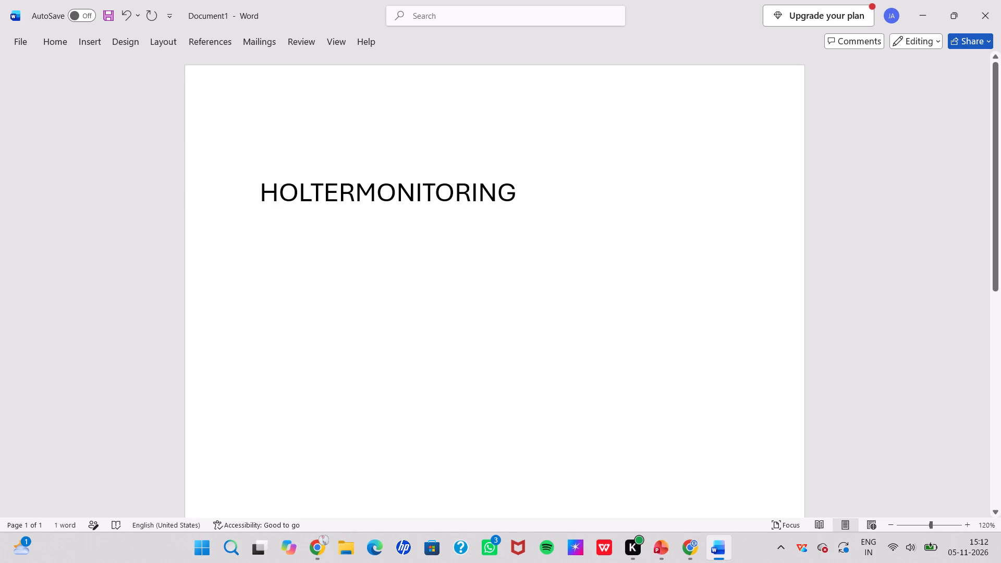
right_click(298, 240)
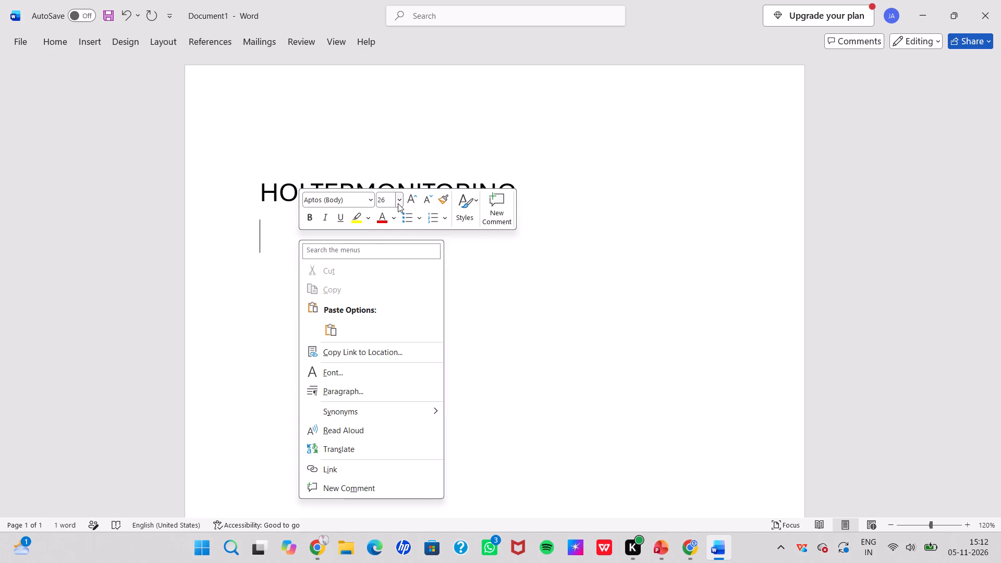
click(398, 203)
click(388, 296)
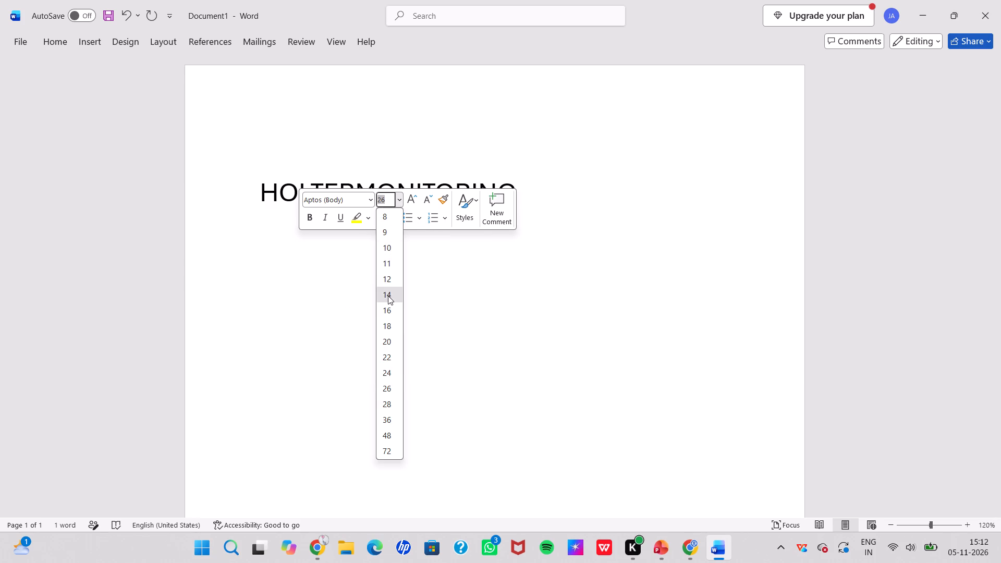
click(269, 242)
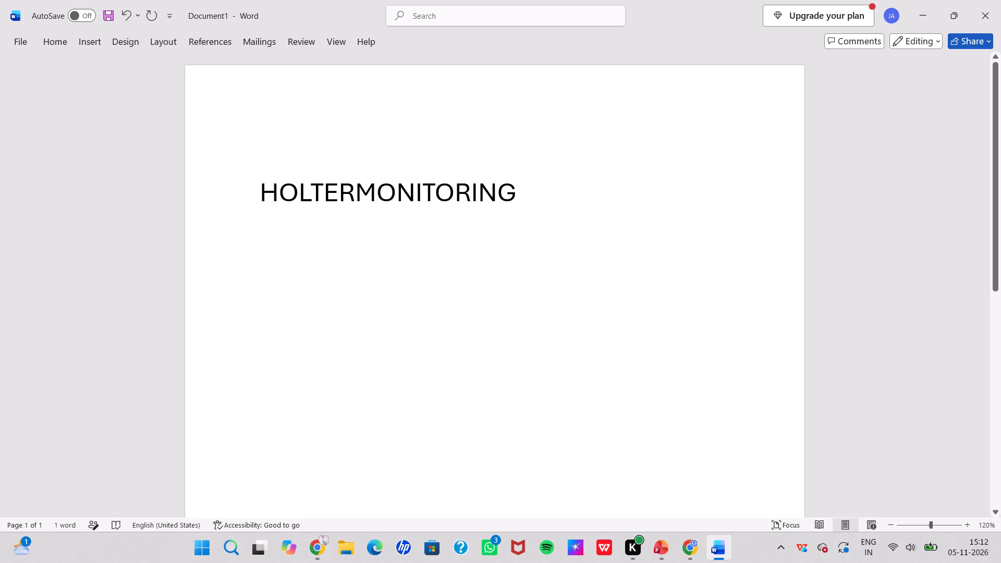
Format the empty line below the title as a justified bulleted list item.
click(96, 37)
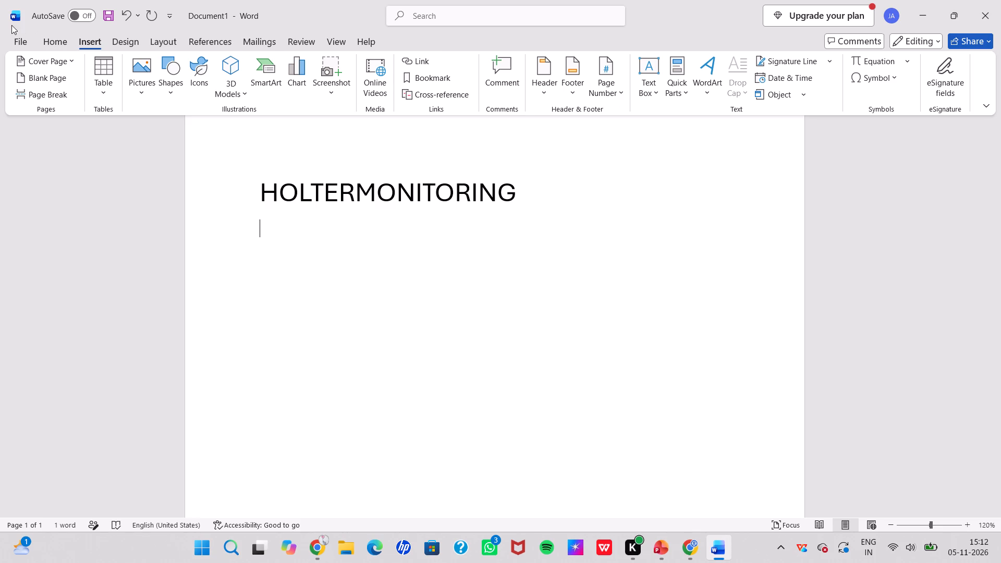
click(52, 44)
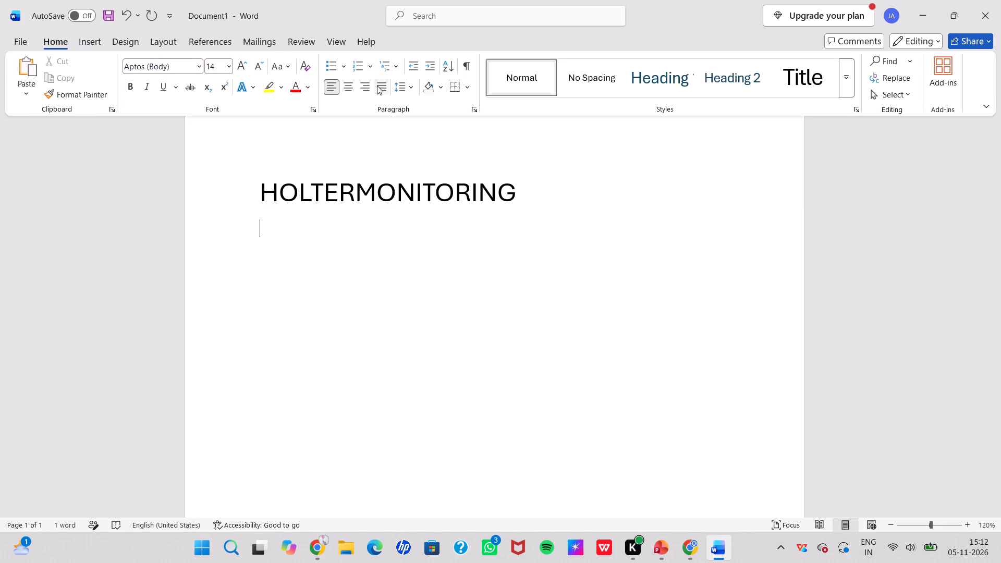
click(377, 85)
click(330, 67)
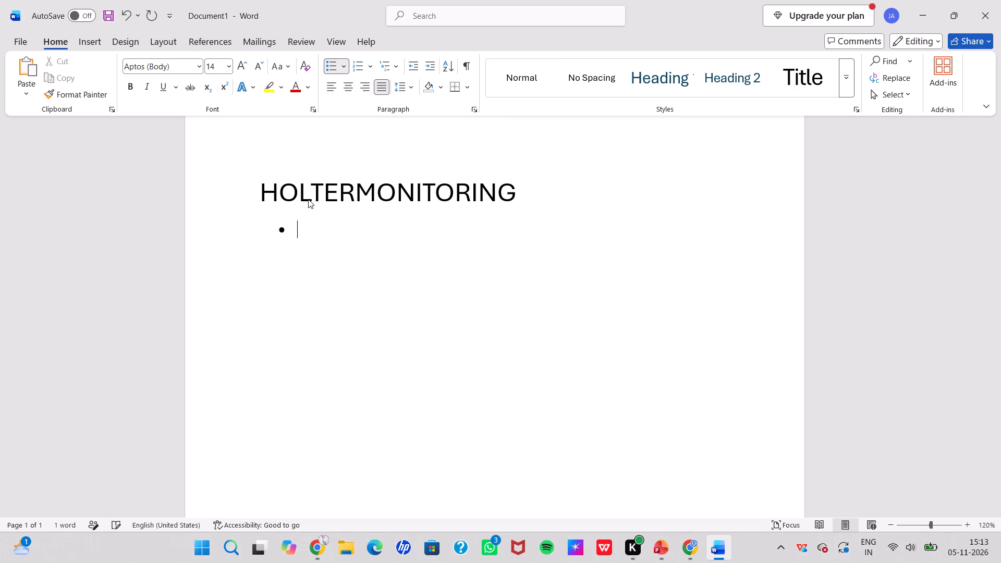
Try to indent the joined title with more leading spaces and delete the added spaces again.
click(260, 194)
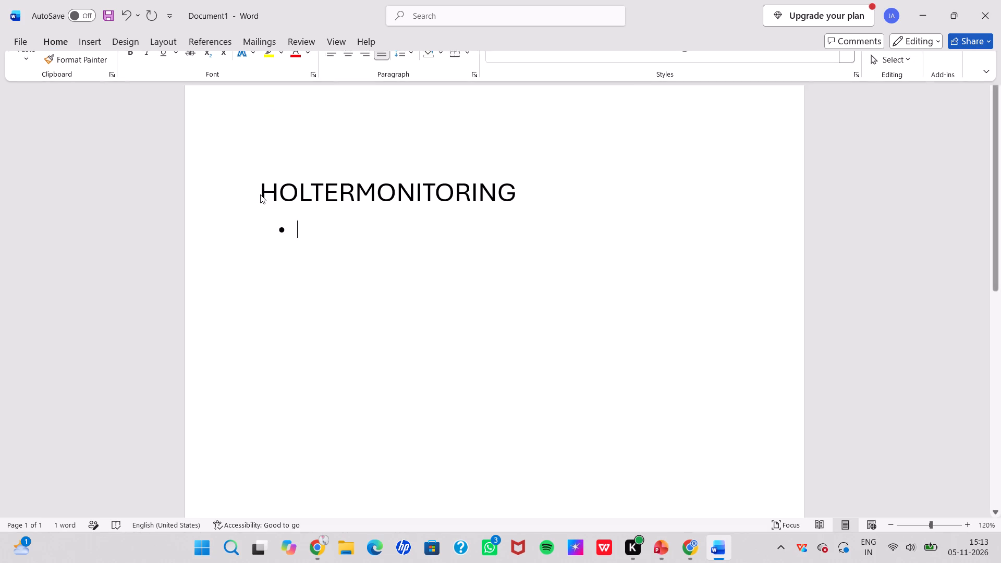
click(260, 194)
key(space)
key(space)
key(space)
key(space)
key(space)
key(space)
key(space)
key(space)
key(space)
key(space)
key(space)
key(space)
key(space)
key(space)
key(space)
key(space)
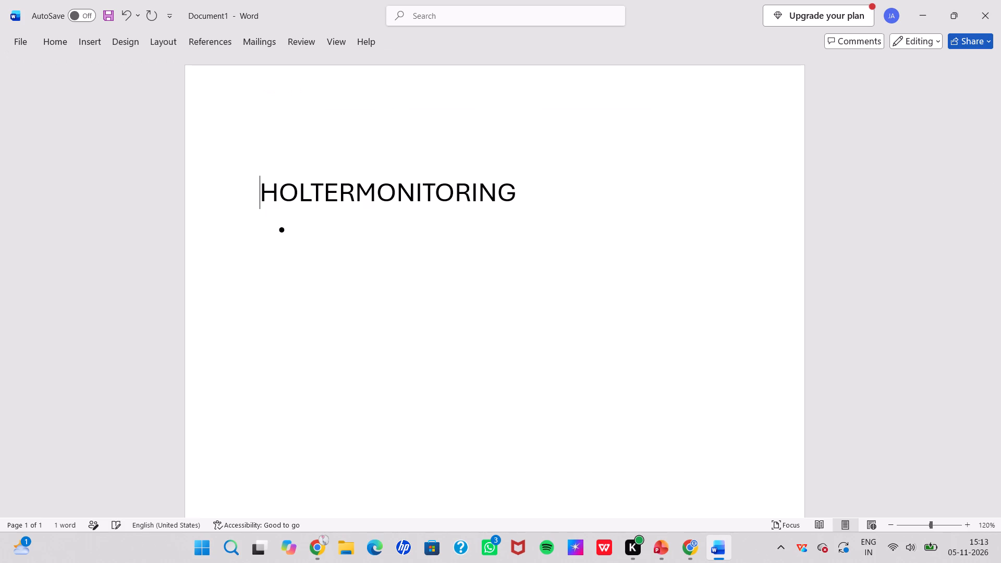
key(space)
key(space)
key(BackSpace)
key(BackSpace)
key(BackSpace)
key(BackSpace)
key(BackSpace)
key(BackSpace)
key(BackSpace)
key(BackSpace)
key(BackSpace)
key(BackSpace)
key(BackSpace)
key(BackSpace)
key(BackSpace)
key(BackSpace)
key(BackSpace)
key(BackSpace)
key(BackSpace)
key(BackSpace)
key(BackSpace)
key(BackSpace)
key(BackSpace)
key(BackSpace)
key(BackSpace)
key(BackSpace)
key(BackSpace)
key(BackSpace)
Delete the joined title and some of its leading spaces, and retype it as HOLTER MONITORING on the first line.
click(524, 190)
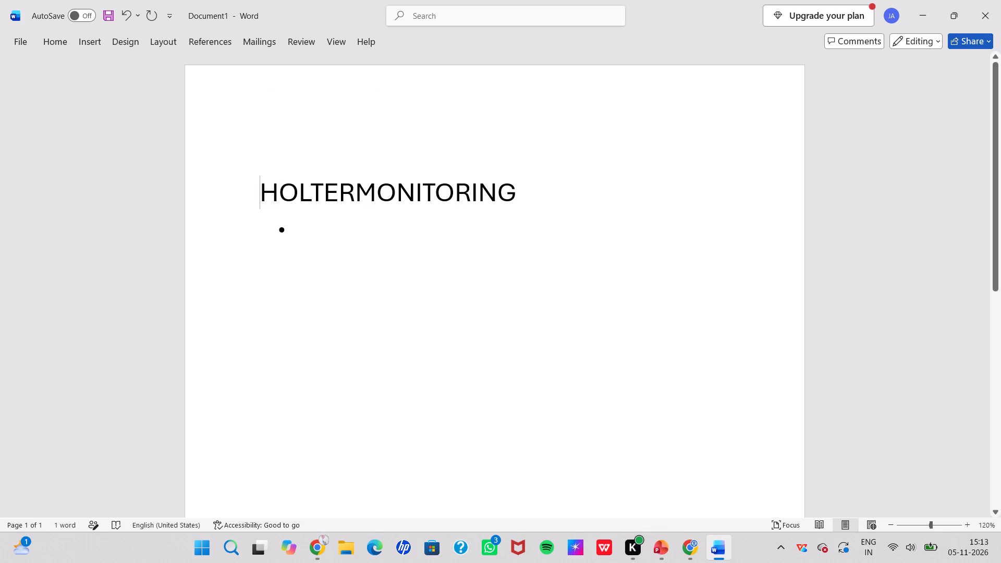
key(BackSpace)
key(BackSpace)
key(BackSpace)
key(BackSpace)
key(BackSpace)
key(BackSpace)
key(BackSpace)
key(BackSpace)
key(BackSpace)
key(BackSpace)
key(BackSpace)
key(BackSpace)
key(BackSpace)
key(BackSpace)
key(BackSpace)
key(BackSpace)
key(BackSpace)
key(BackSpace)
key(BackSpace)
key(BackSpace)
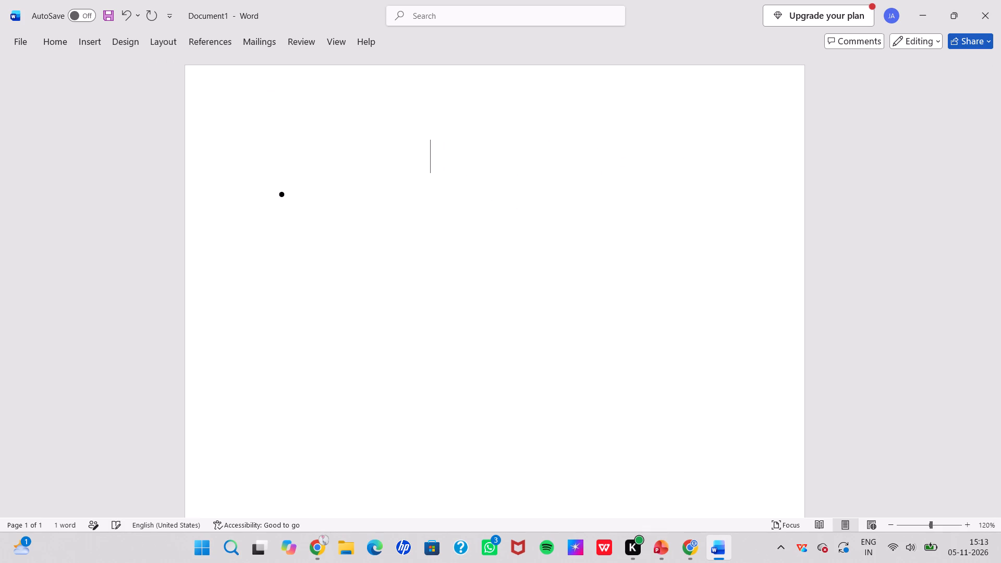
text(HOL)
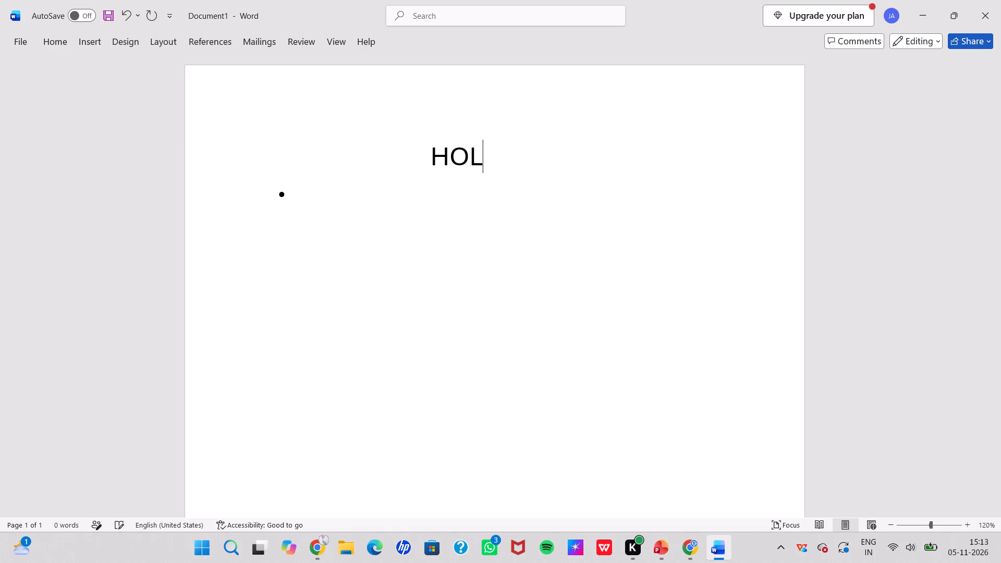
text(TER MONITORING)
key(space)
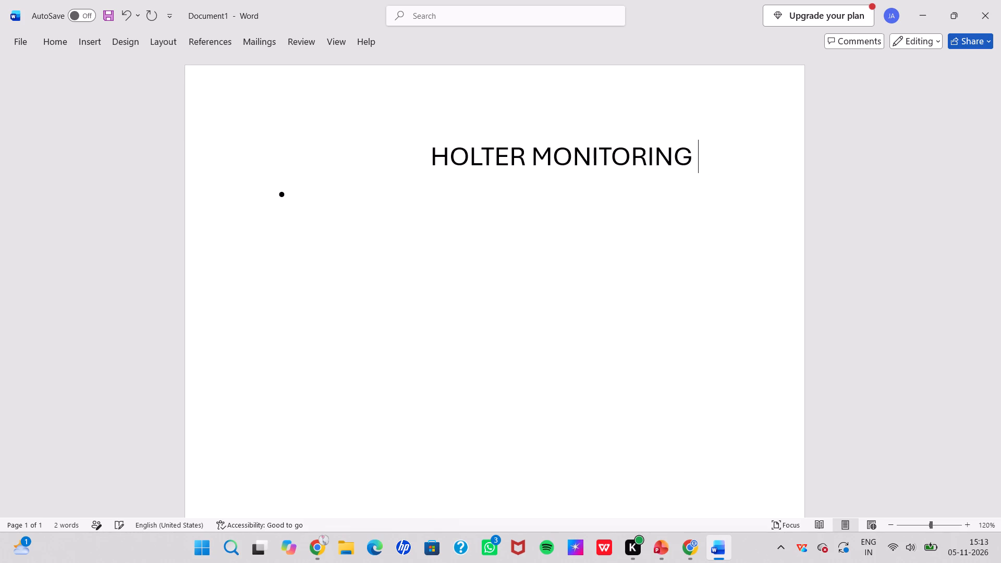
key(Return)
key(BackSpace)
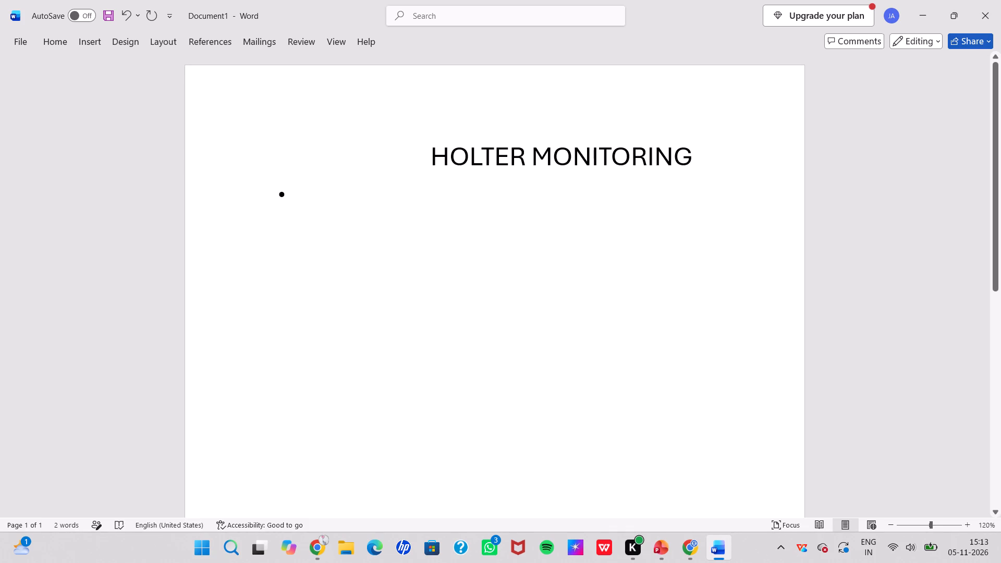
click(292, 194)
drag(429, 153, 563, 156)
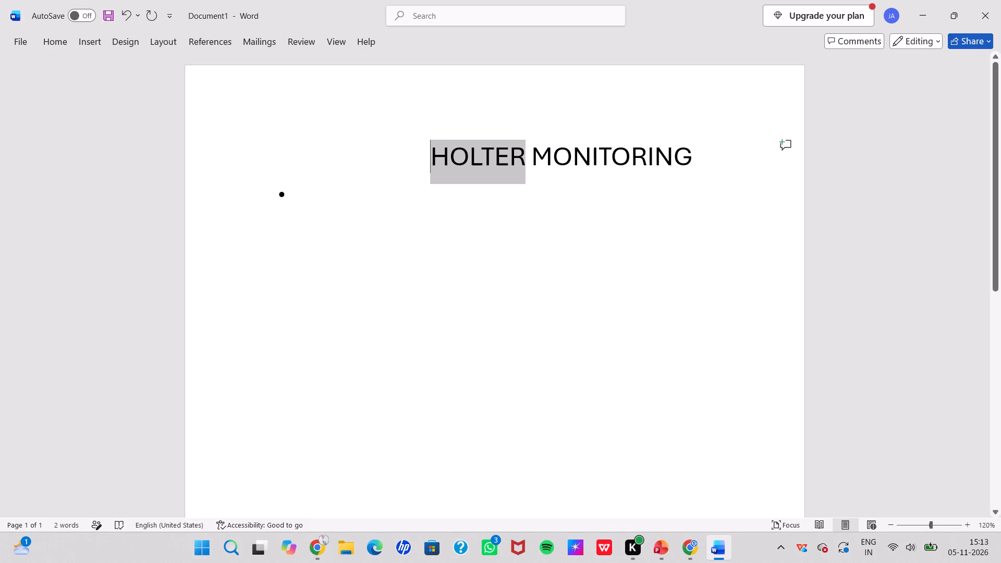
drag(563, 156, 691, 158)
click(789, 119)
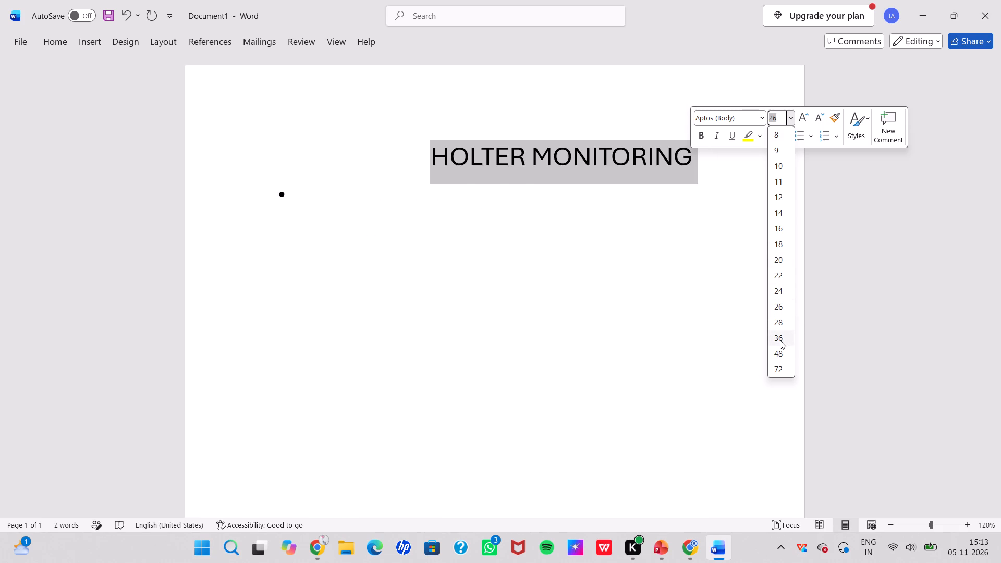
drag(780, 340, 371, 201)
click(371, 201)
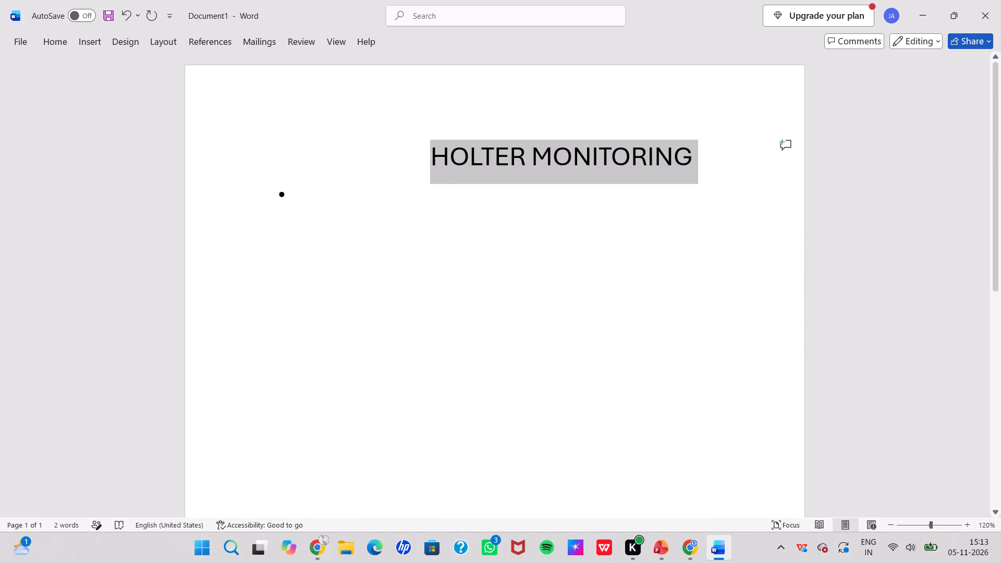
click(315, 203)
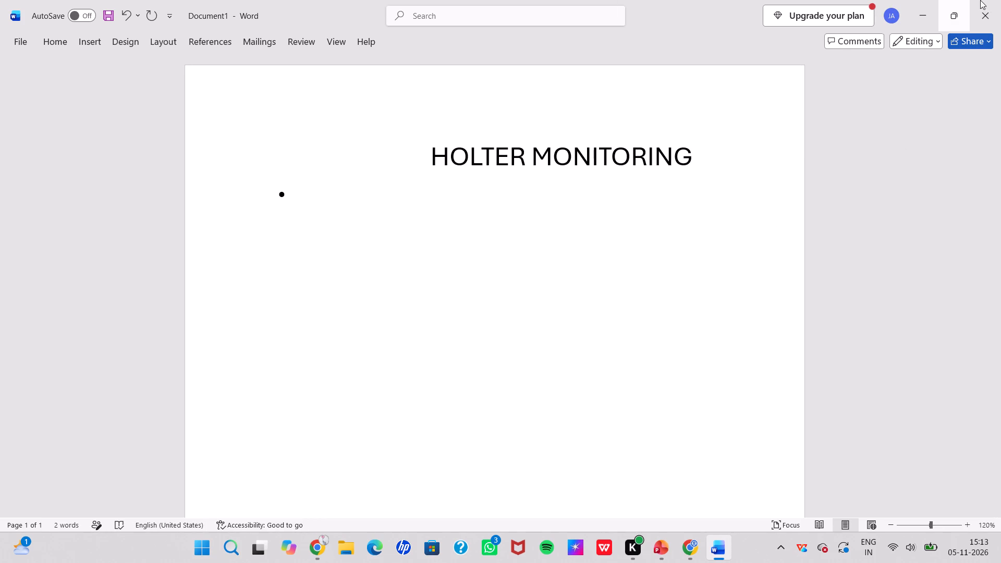
Close the HOLTER MONITORING document without saving its changes.
click(983, 1)
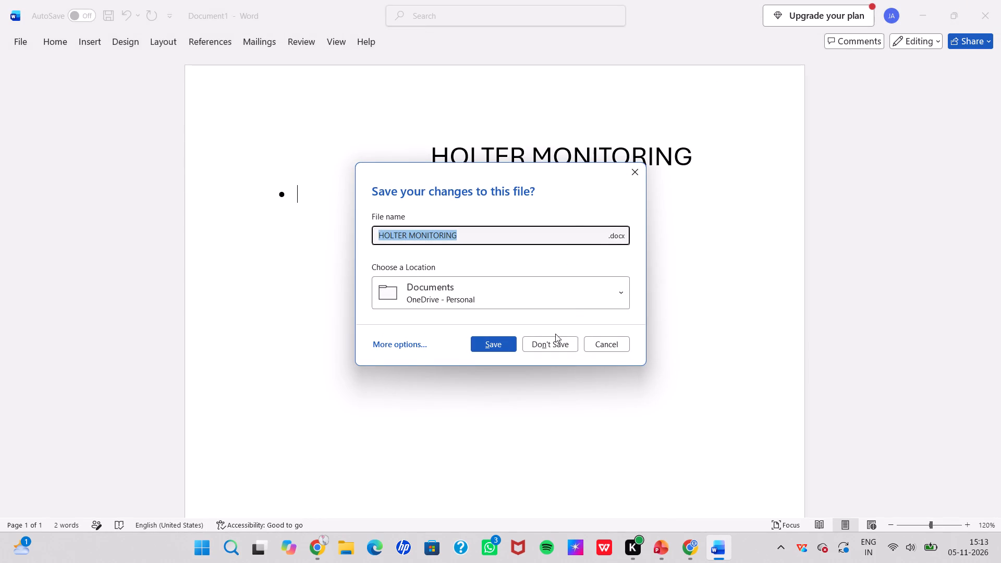
click(553, 341)
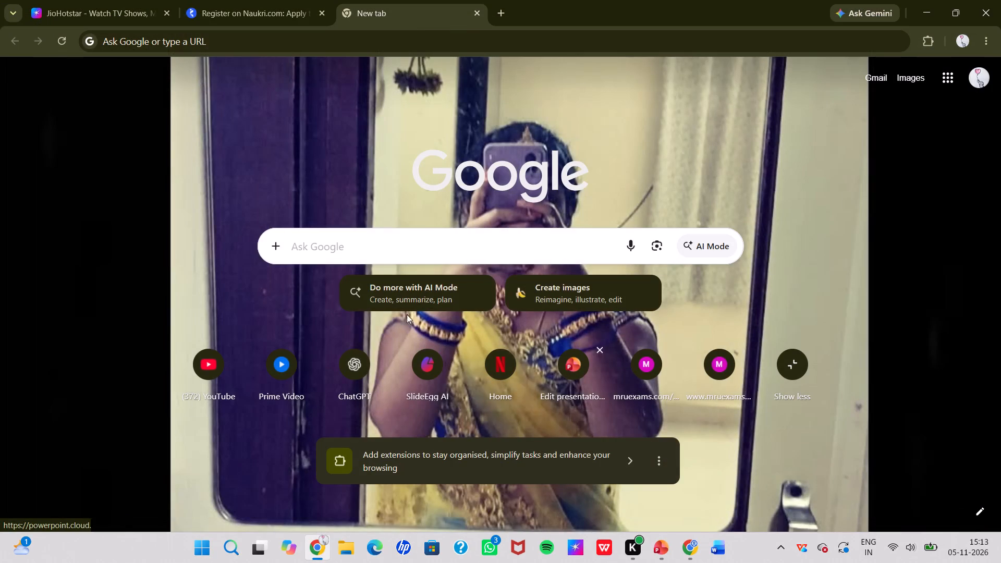
Reopen Word through the Windows search and create a new blank document.
click(236, 544)
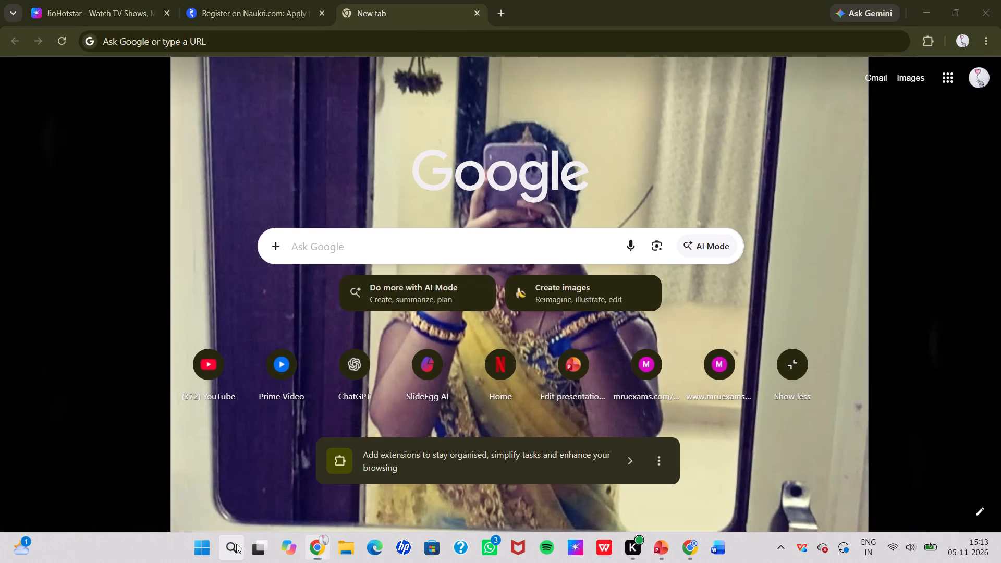
double_click(300, 121)
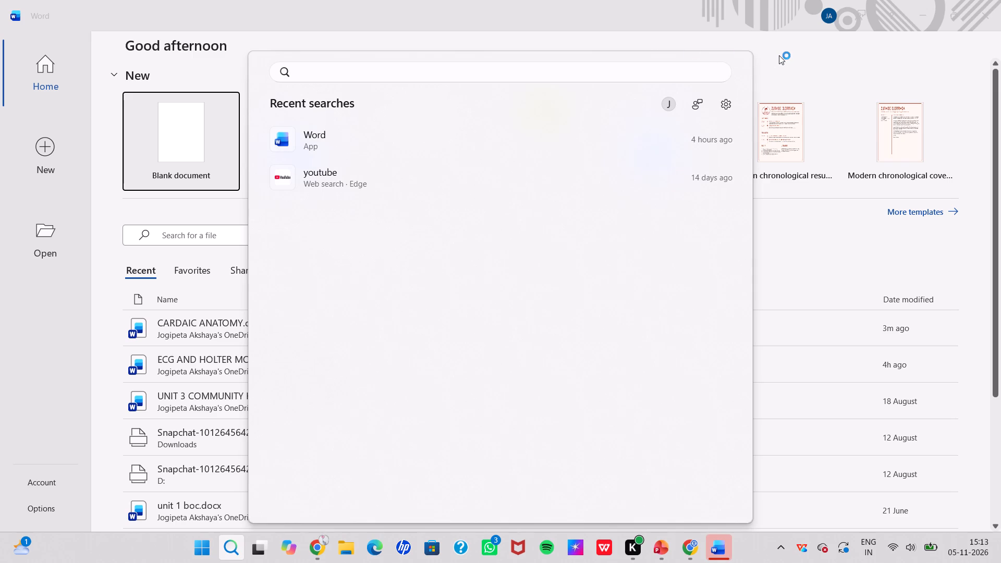
drag(779, 55, 161, 127)
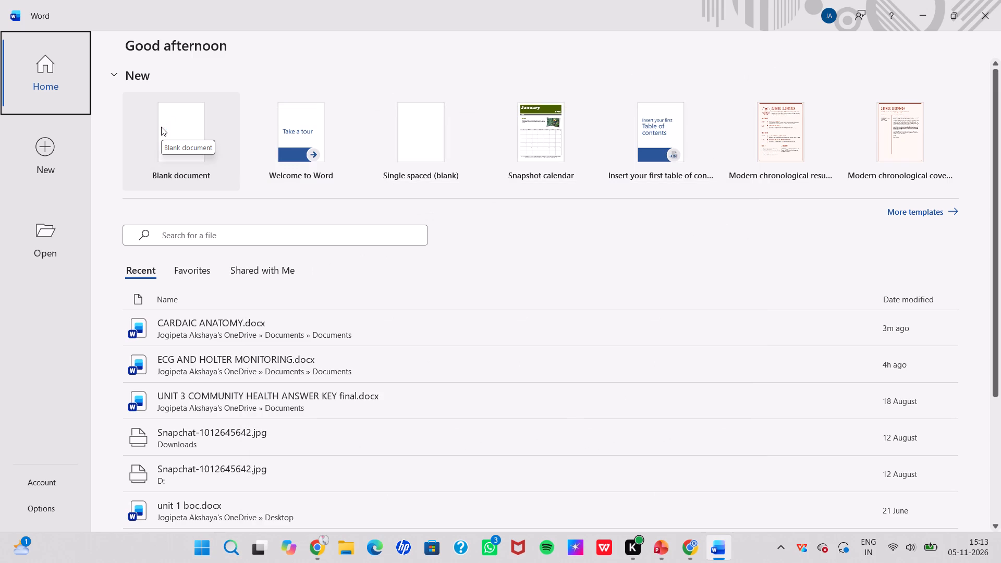
click(161, 127)
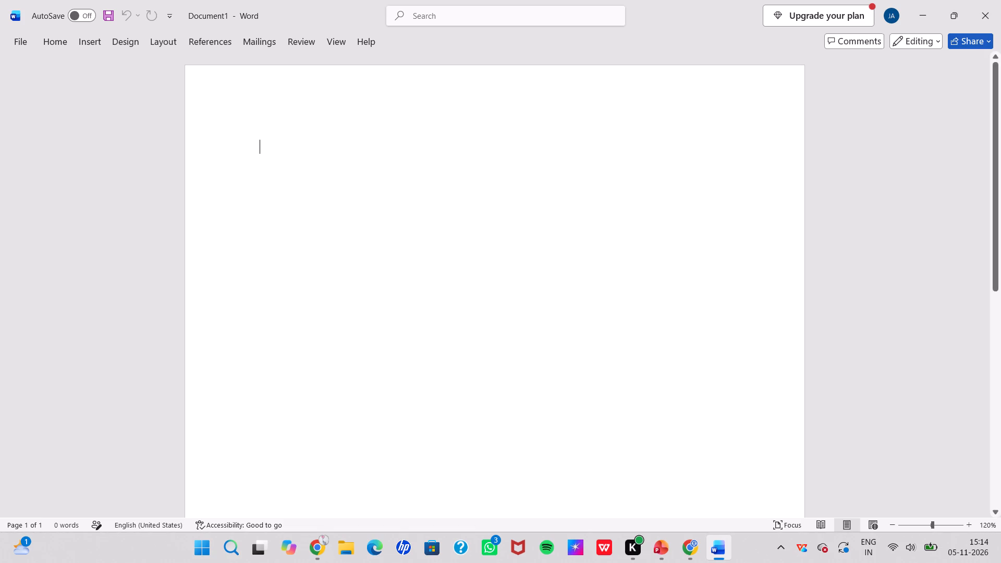
Start a bulleted list on the first line and write "A Holter monitor is a small wearable" as its opening text.
click(88, 38)
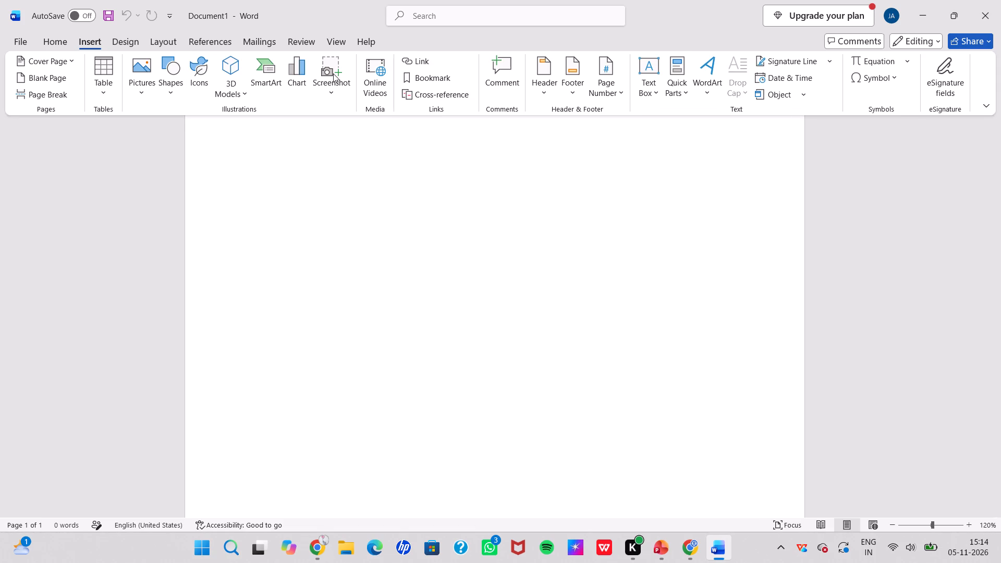
click(55, 43)
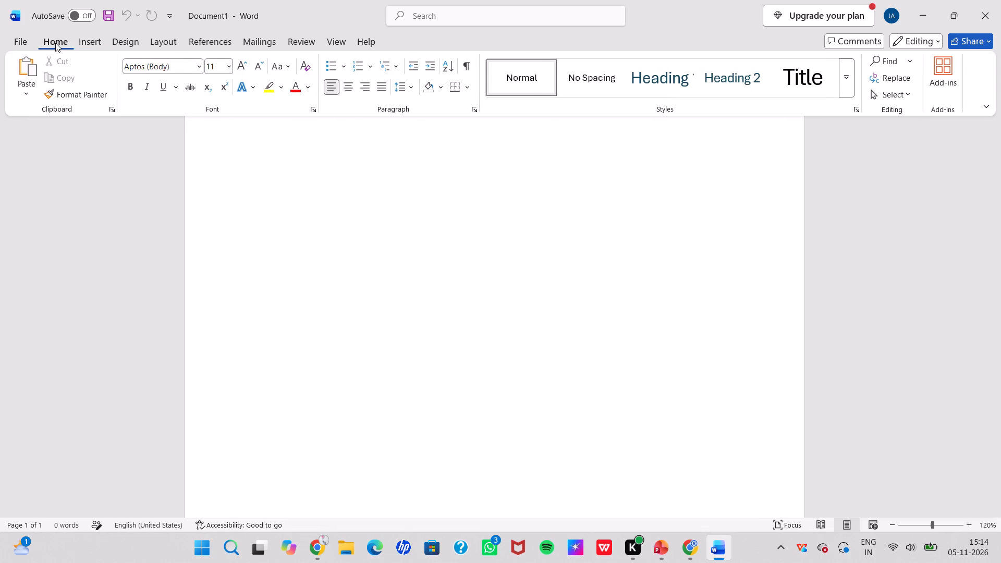
click(332, 66)
text(A)
key(space)
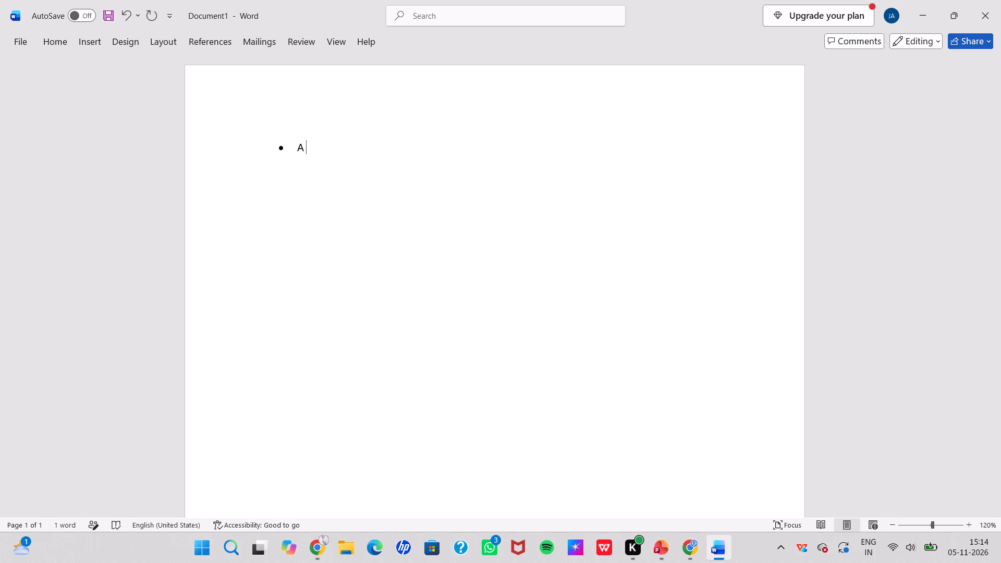
key(h)
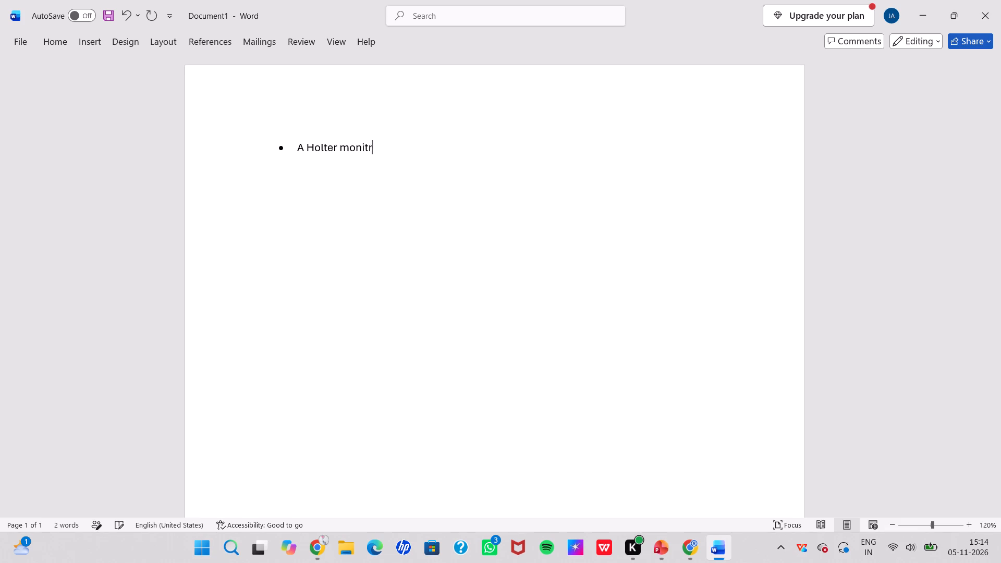
key(BackSpace)
text(or is a small wearable)
key(space)
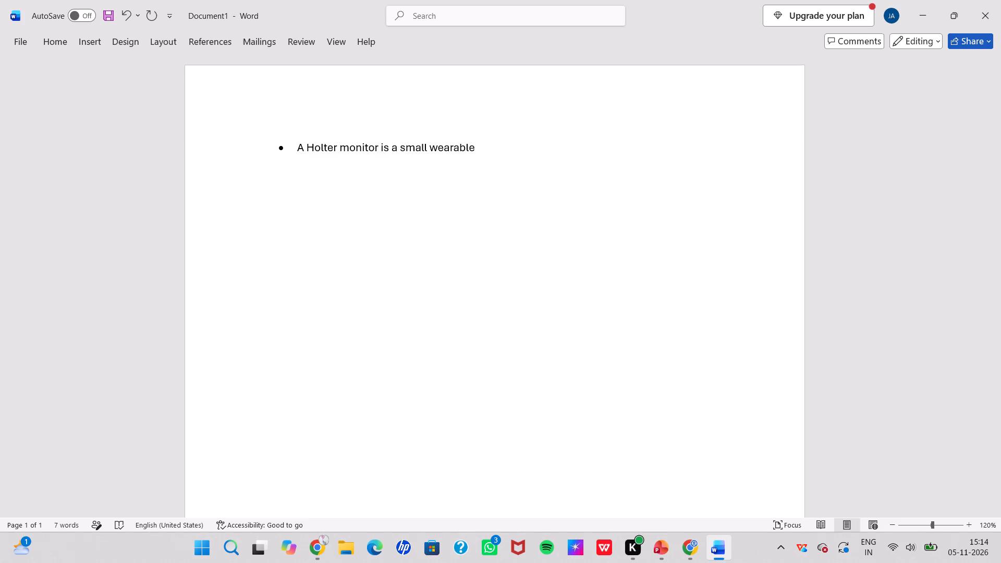
Insert a comma and a space before "wearable" in the first bullet and return to the end of the line.
key(Left)
key(Left)
key(Left)
key(Left)
key(Left)
key(Left)
key(Left)
key(Left)
key(Left)
text(,)
key(space)
key(Right)
key(Right)
key(Right)
key(Right)
key(Right)
key(Right)
key(Right)
key(Right)
key(Right)
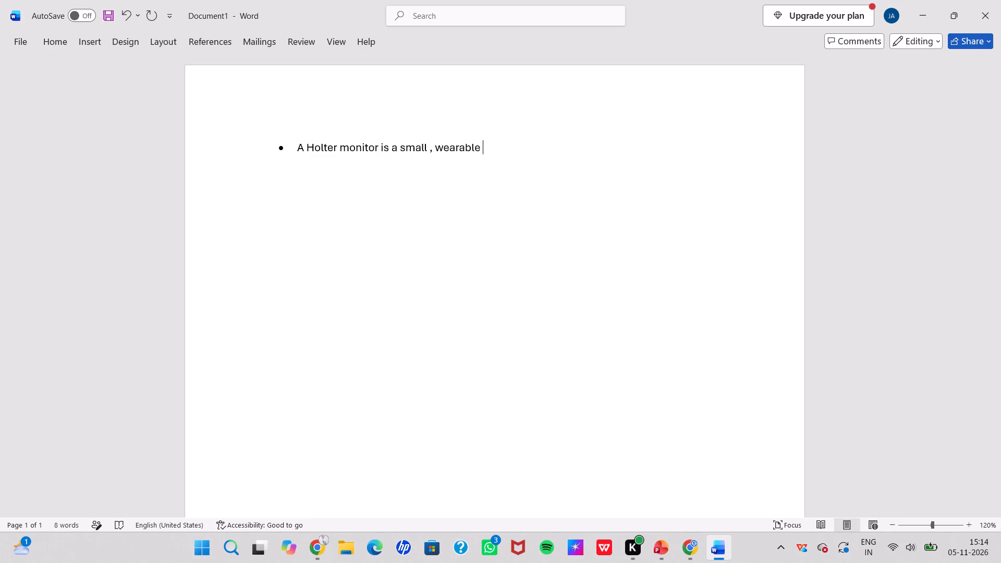
Complete the first bullet with "device that keeps track of heart rhythm" and add a new bullet below it.
text(device that keep)
key(space)
key(BackSpace)
text(s t)
key(BackSpace)
text(track of heart rhythm)
key(Return)
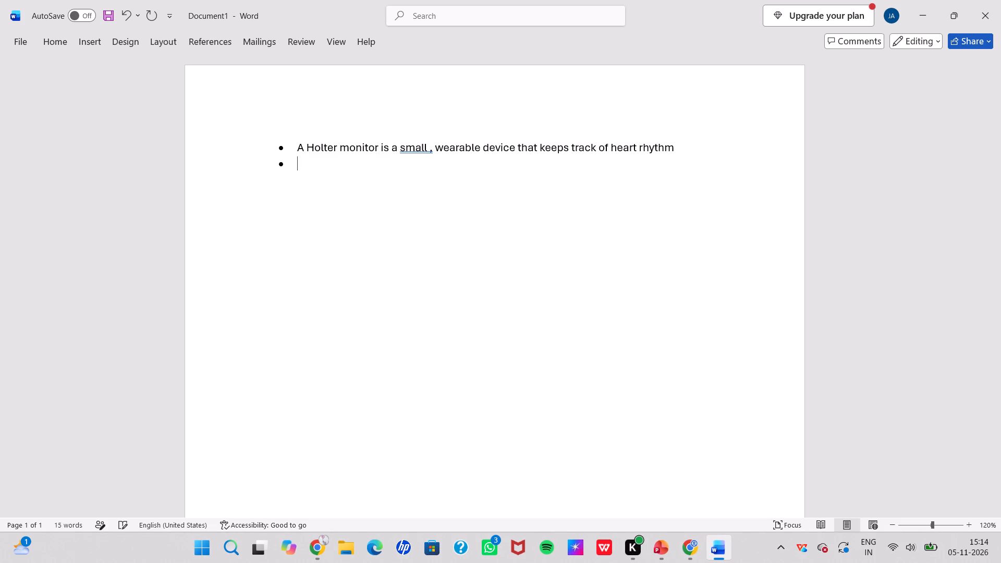
Write "A Holter monitor uses electrodes and a recording device to track" in the second bullet.
key(a)
key(BackSpace)
text(A H)
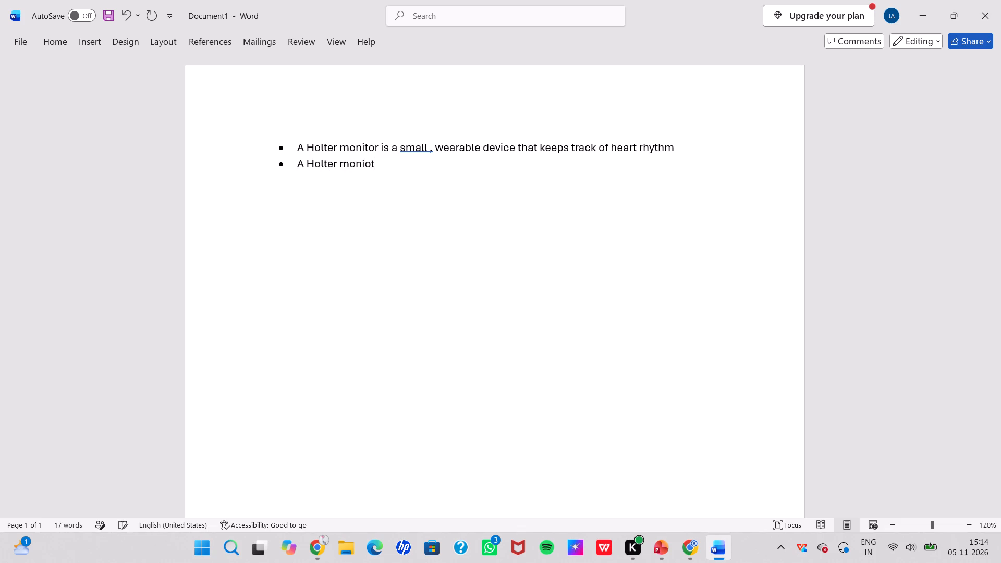
key(BackSpace)
key(BackSpace)
text(tor)
key(space)
text(uses electrodes and a recording dev)
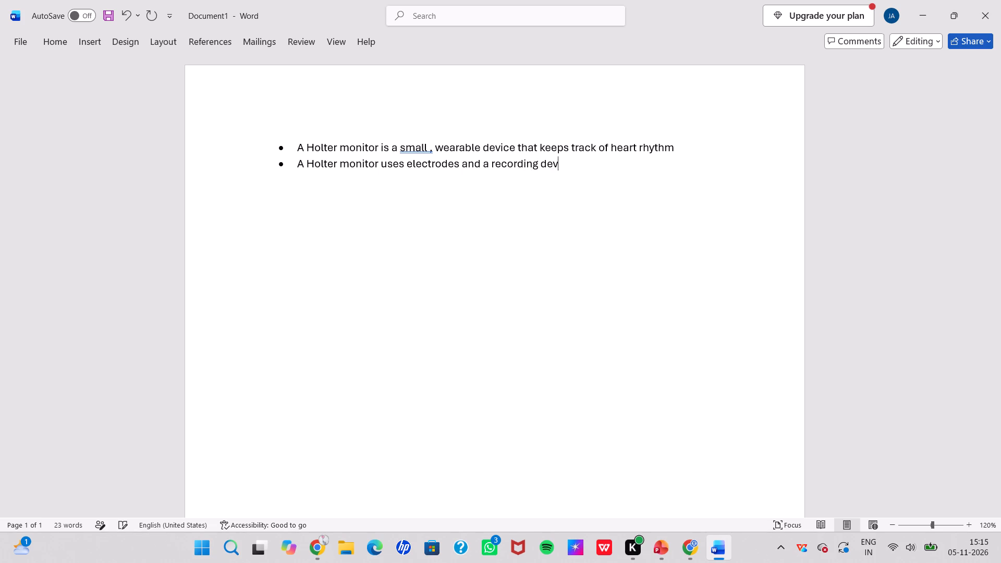
text(ice to track)
Continue the second bullet with the word "heart's", including its apostrophe.
key(space)
text(hearts)
key(space)
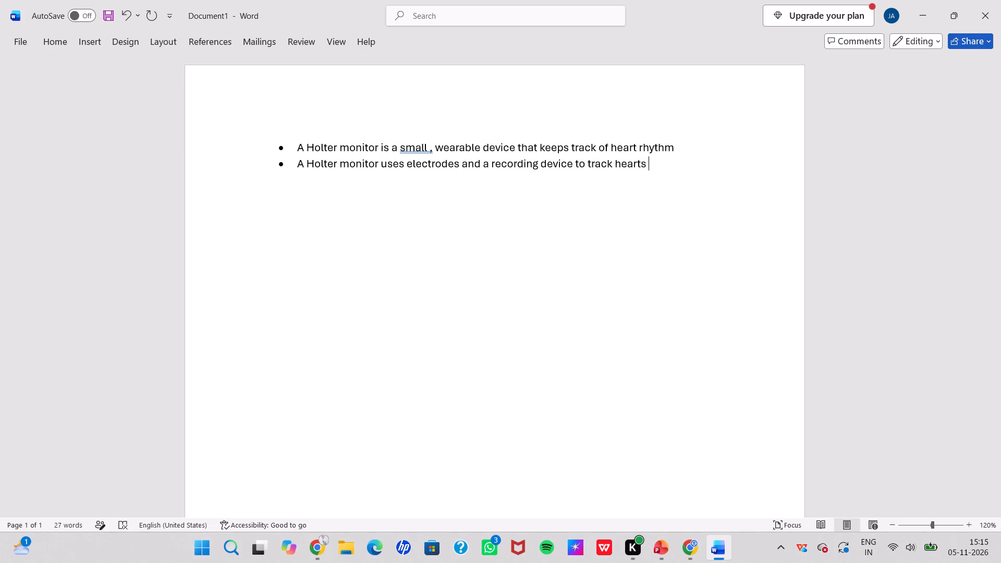
key(BackSpace)
key(BackSpace)
key(shift+quotedbl)
key(BackSpace)
key(ctrl+apostrophe)
key(ctrl+apostrophe)
text(s)
key(space)
Complete the second bullet with "rhythm for 24 to 72hrs" and add a third bullet below it.
text(rh)
key(t)
key(BackSpace)
text(yth)
text(m)
key(space)
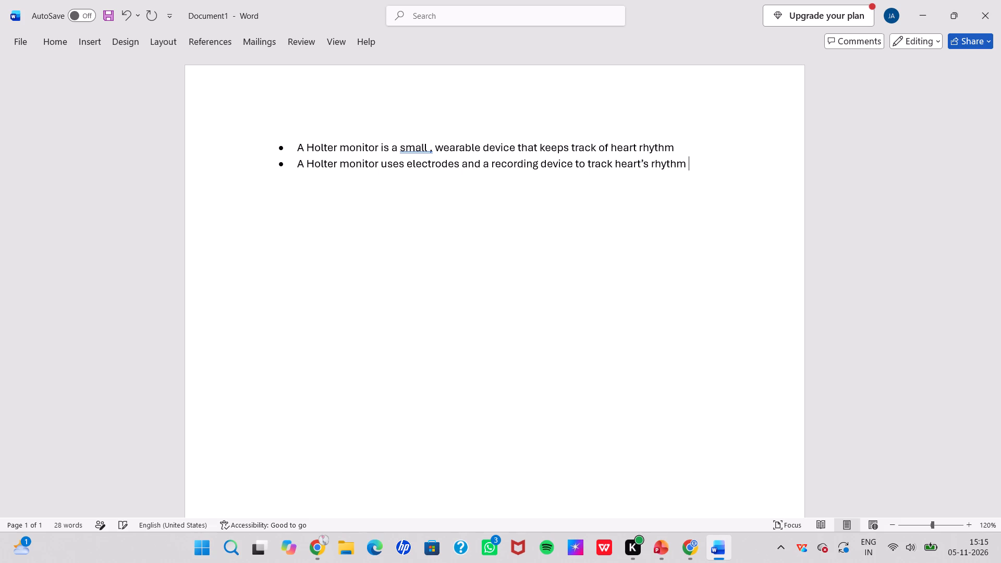
text(for 24 to 72)
text(hrs)
key(Return)
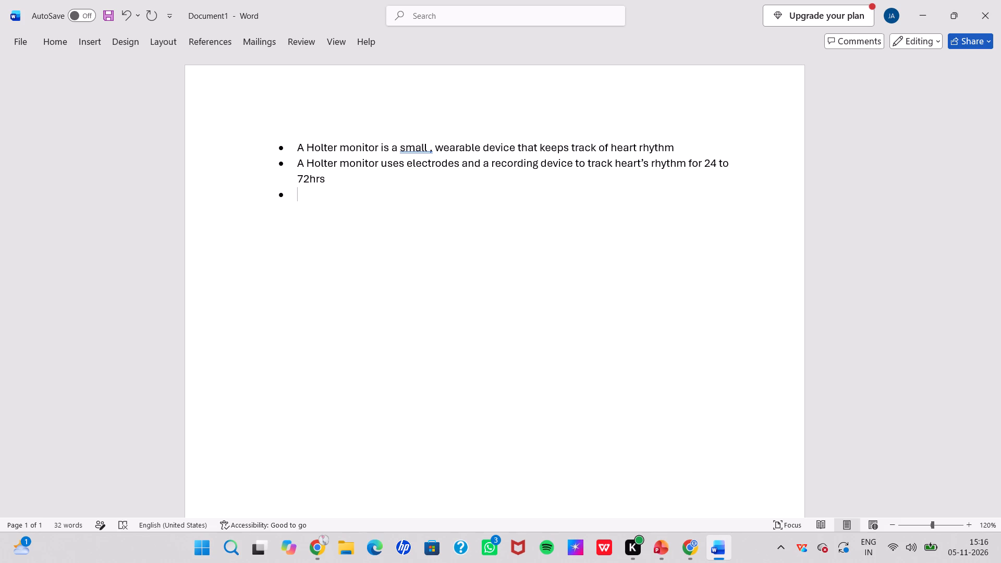
Write "Holter monitor testing is also sometimes called ambulatory electrocardiography." as the third bullet.
key(h)
key(BackSpace)
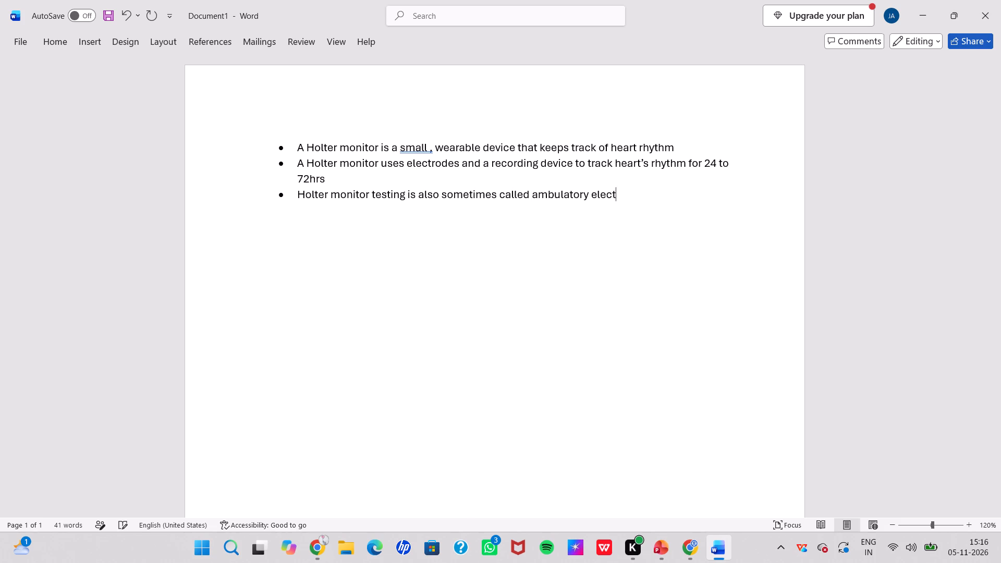
text(cardiography)
key(space)
key(Return)
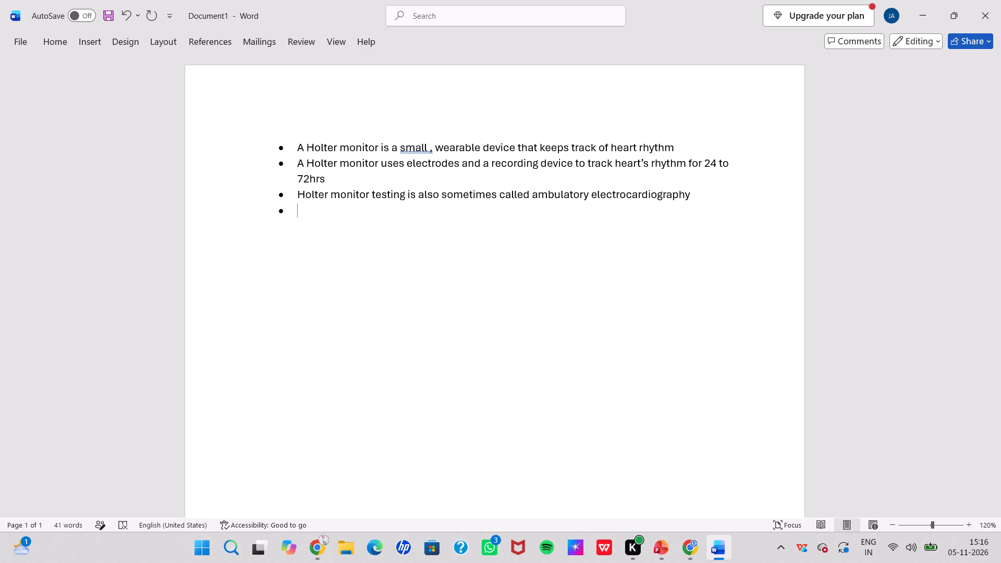
key(BackSpace)
key(BackSpace)
key(BackSpace)
key(BackSpace)
key(BackSpace)
key(period)
Add a full stop to the end of the second bullet and of the first bullet.
key(Up)
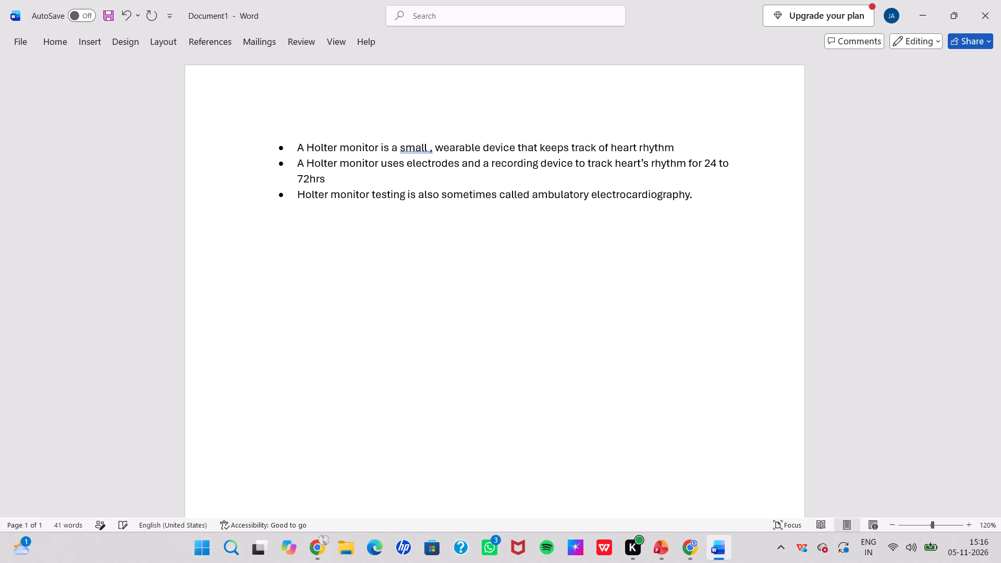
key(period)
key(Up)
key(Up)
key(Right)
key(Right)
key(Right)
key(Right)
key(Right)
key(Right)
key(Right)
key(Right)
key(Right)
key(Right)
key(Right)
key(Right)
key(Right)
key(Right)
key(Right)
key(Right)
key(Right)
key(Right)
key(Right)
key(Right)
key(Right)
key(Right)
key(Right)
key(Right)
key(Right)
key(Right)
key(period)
Return to the end of the list and add a fourth bullet, "Dr. Norman Holter introduced portable devices to record the ECG in 1957.".
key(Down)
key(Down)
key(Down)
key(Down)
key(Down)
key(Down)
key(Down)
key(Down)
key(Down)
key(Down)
Start a fourth bullet at the end of the list with the text "Dr. Norman HOLTER".
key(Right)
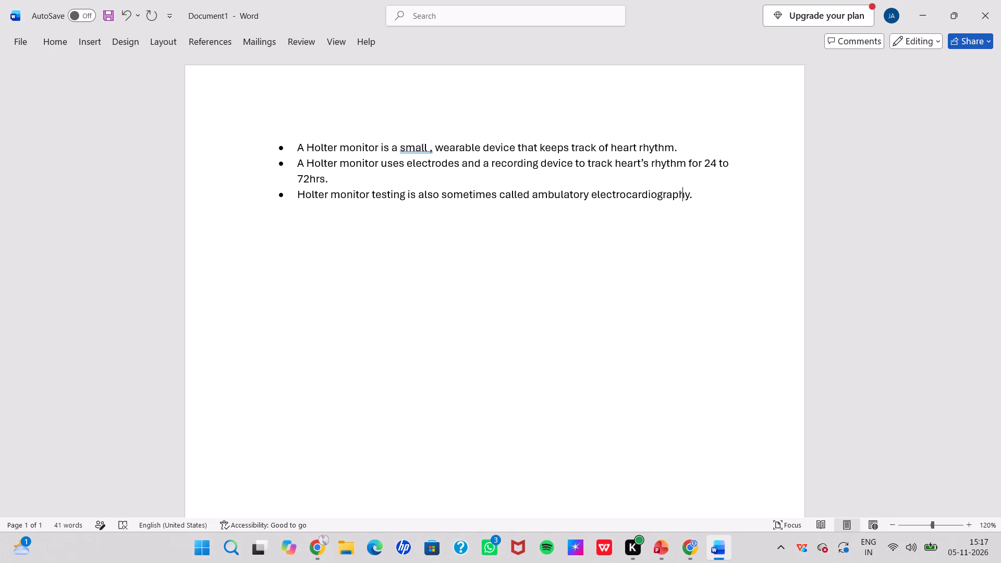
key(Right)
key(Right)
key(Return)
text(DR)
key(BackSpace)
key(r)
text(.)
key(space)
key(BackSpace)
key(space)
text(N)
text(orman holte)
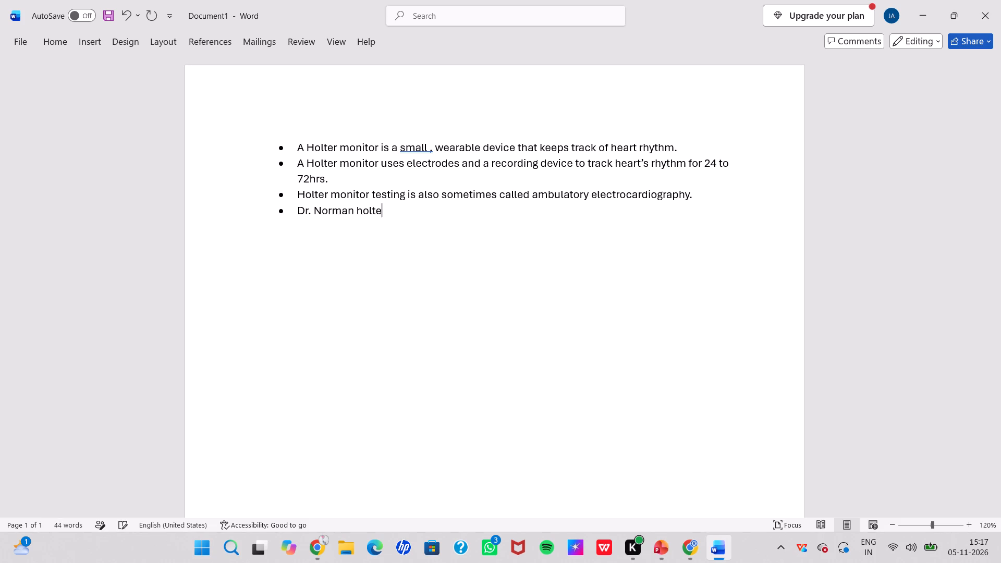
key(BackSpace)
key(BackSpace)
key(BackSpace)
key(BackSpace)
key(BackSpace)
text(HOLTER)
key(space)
Consult the Holter Monitoring slide in PowerPoint, and continue the fourth bullet in Word with "introduced".
click(656, 550)
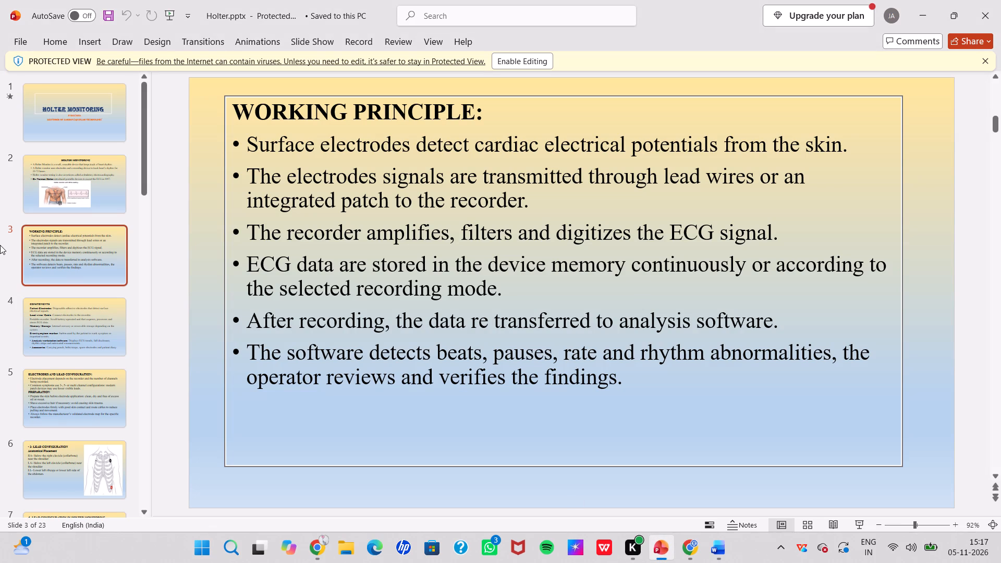
scroll(83, 314, up, 9)
click(78, 180)
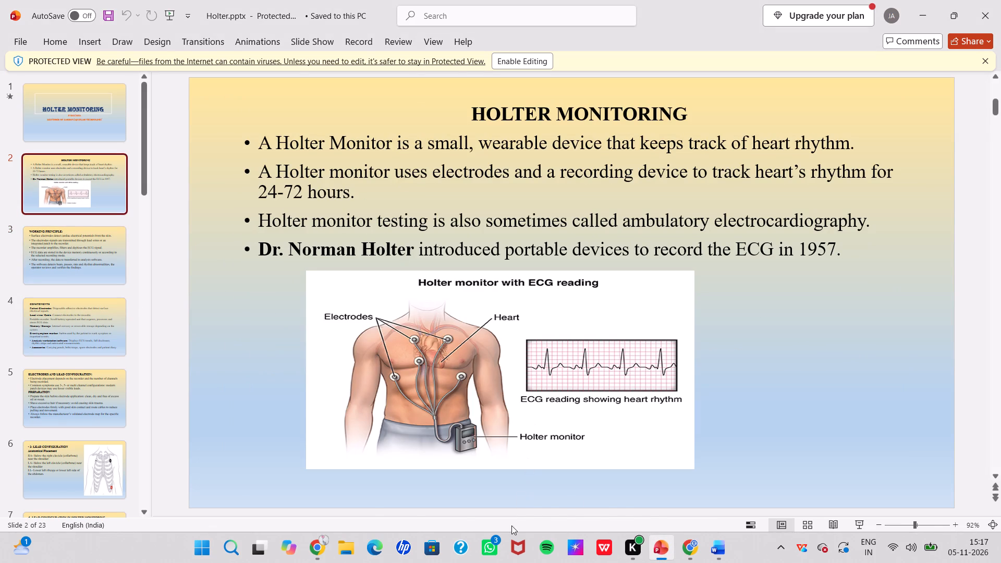
click(715, 549)
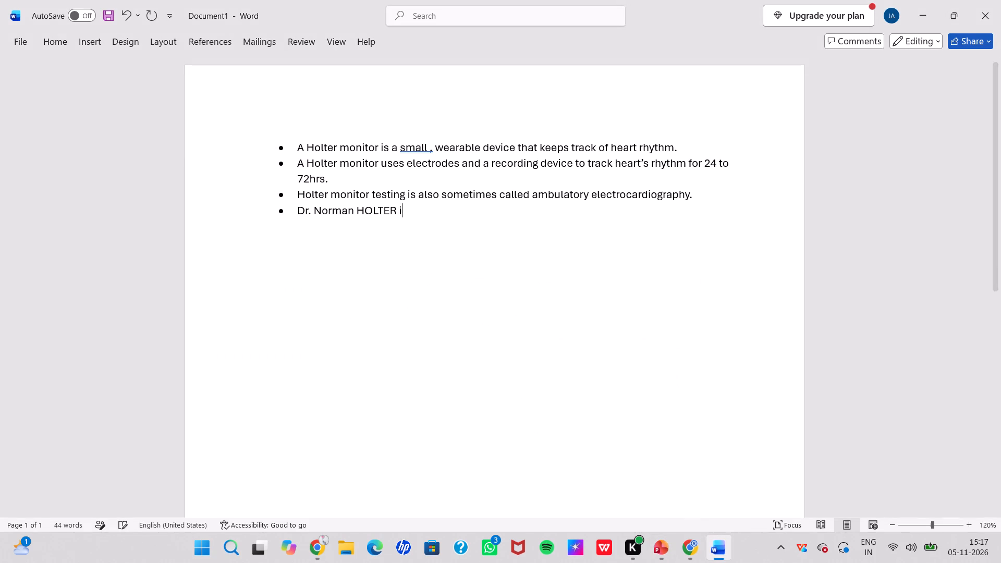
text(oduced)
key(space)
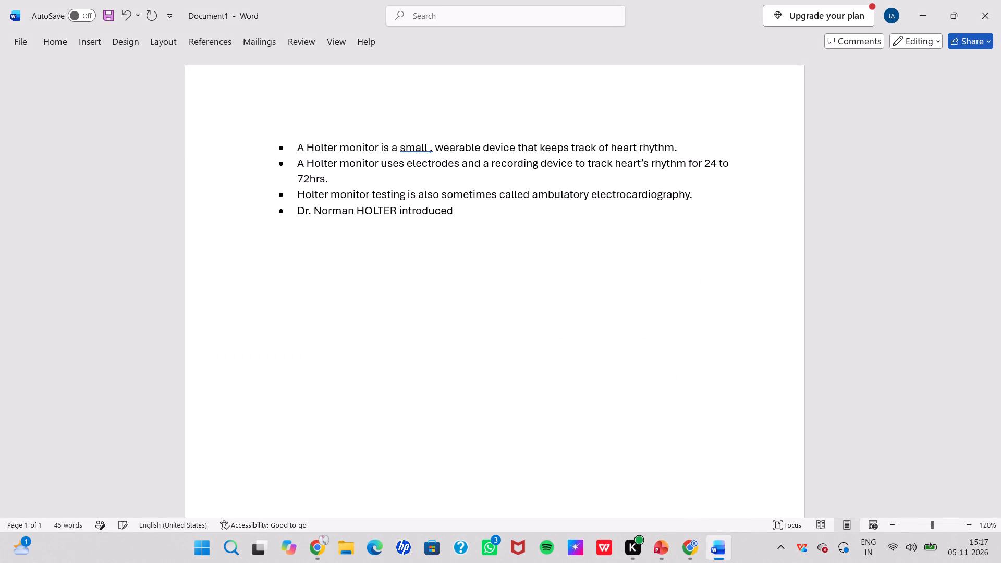
Rewrite the surname in the fourth bullet as "Holter".
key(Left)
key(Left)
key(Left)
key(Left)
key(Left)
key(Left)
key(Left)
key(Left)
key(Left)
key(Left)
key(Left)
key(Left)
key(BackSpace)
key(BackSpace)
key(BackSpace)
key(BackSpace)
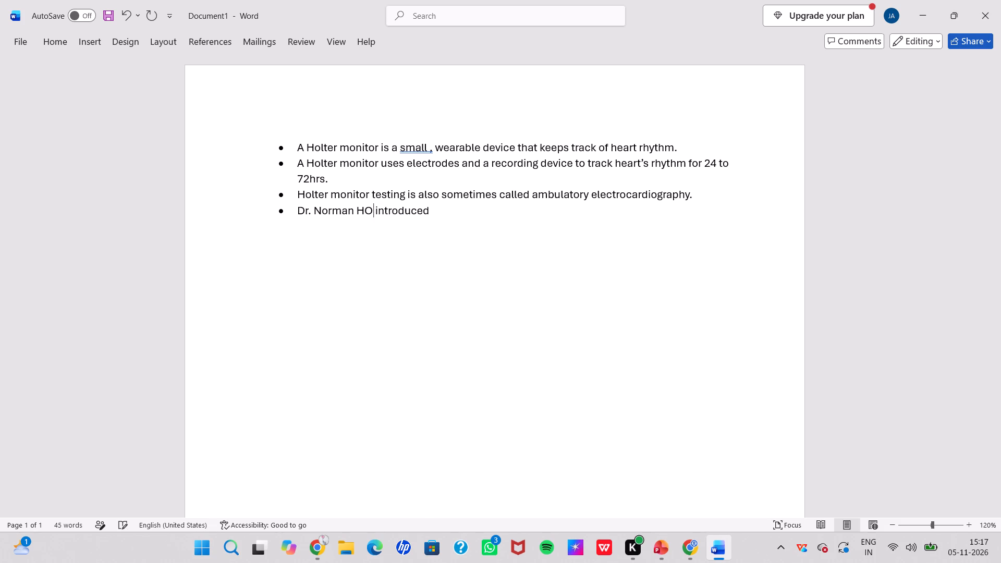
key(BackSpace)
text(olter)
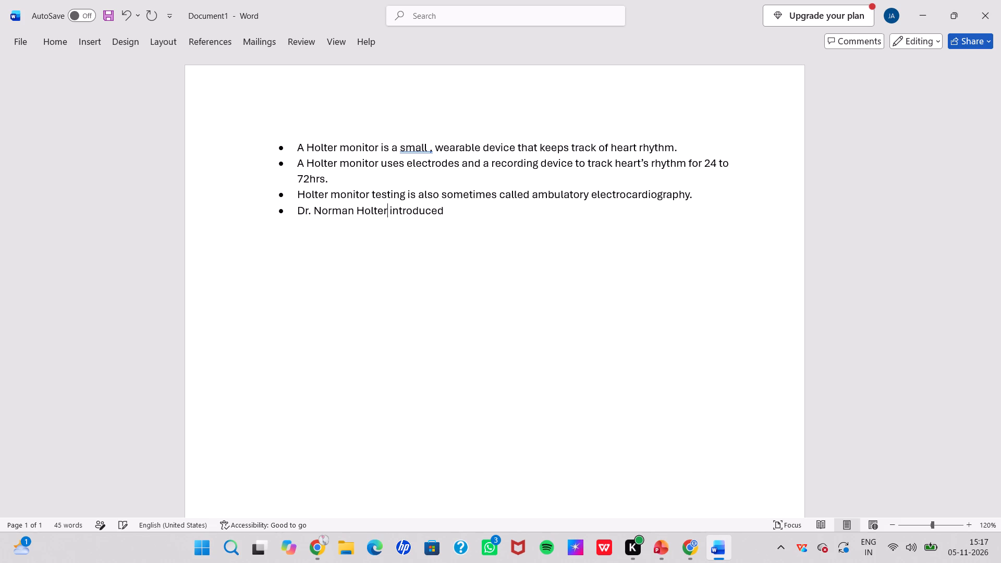
Complete the fourth bullet with "portable devices to record the ECG in 1957.", checking the wording against the PowerPoint slide.
click(447, 207)
key(bracketleft)
key(BackSpace)
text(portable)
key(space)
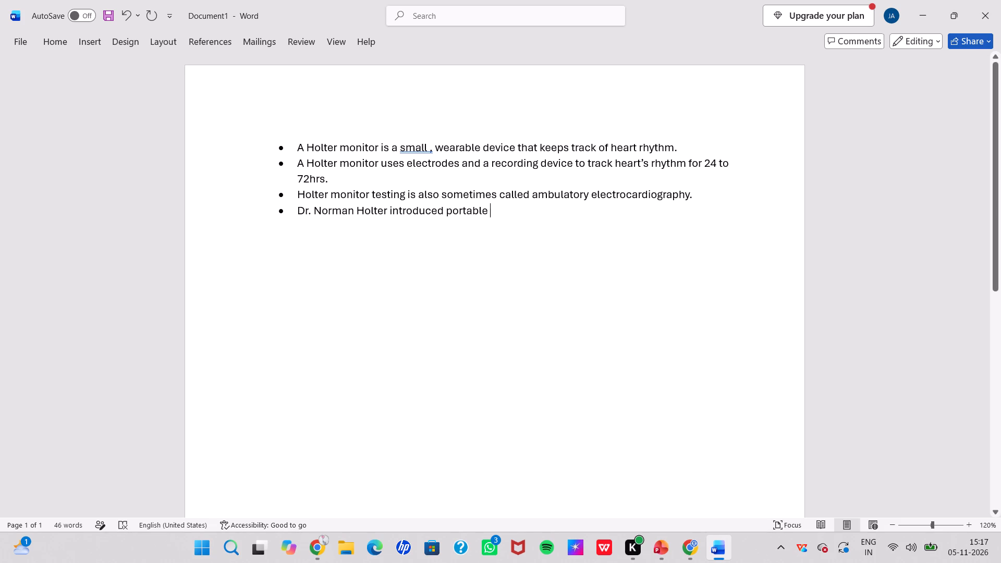
click(724, 550)
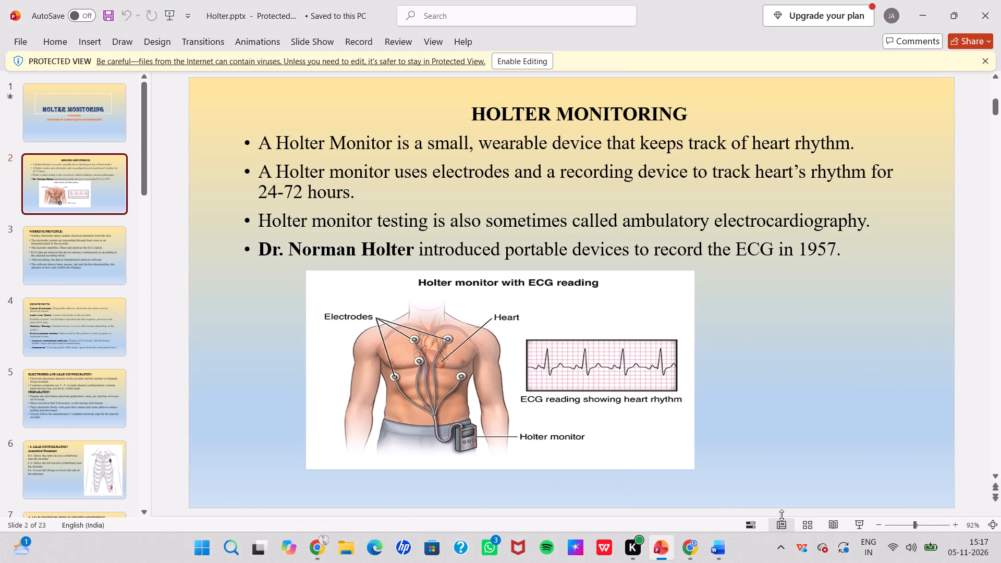
click(716, 554)
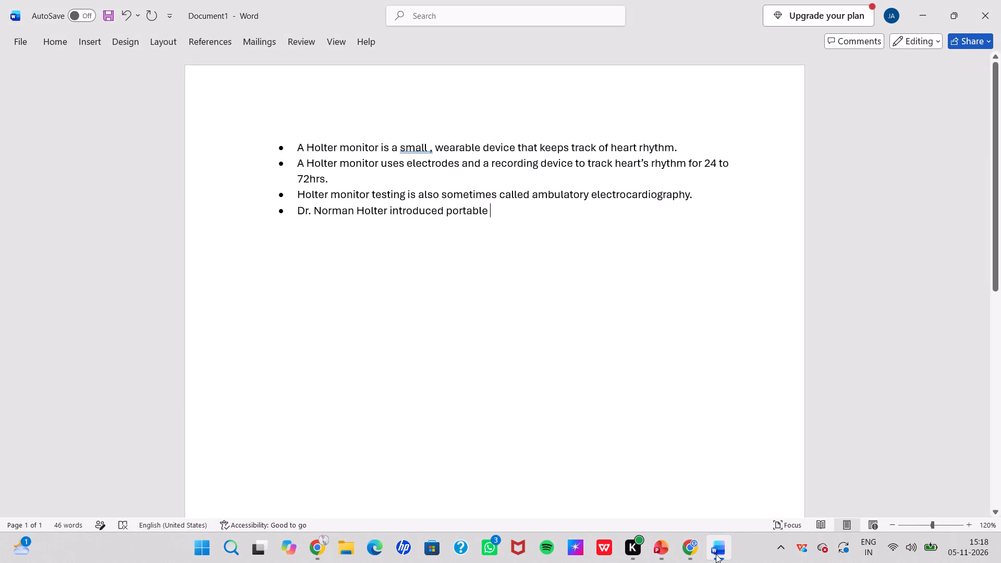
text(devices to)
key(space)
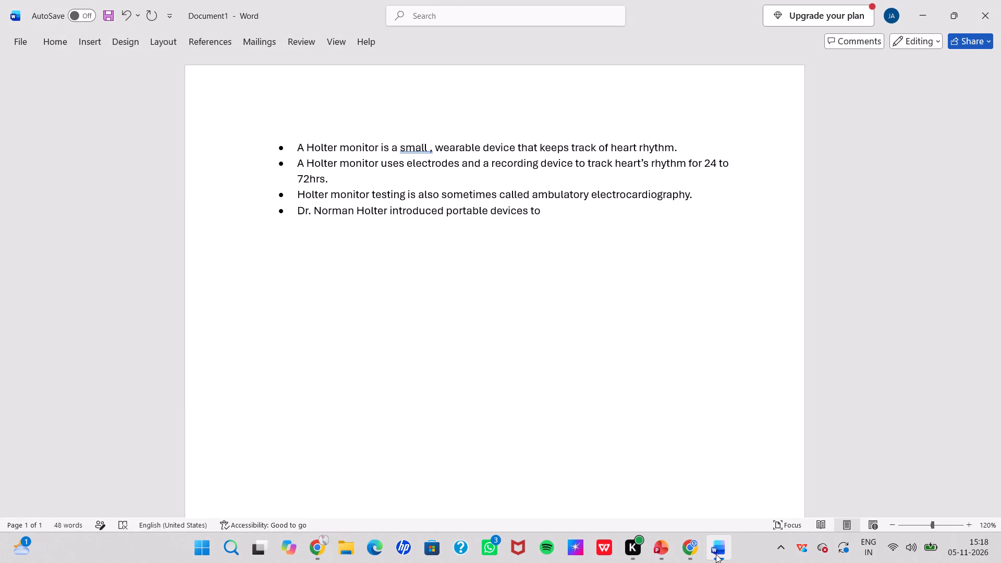
click(656, 554)
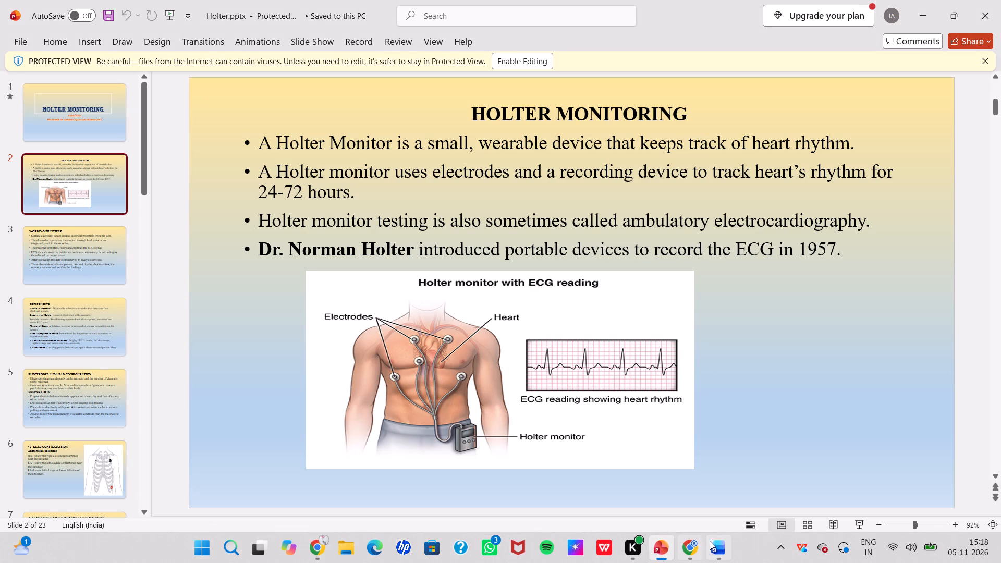
click(713, 543)
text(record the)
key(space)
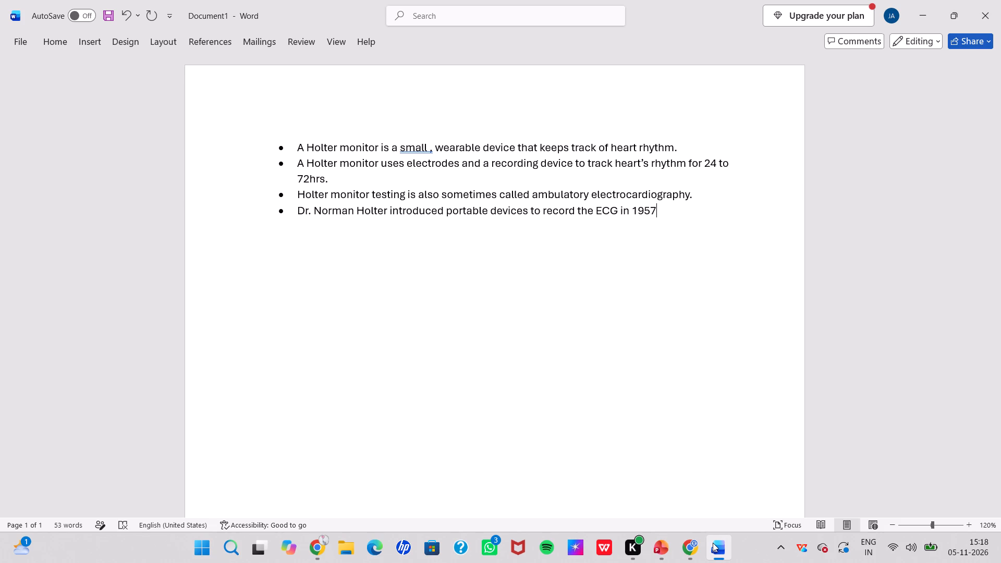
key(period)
Add an empty unbulleted line below the fourth bullet and set its alignment to justified.
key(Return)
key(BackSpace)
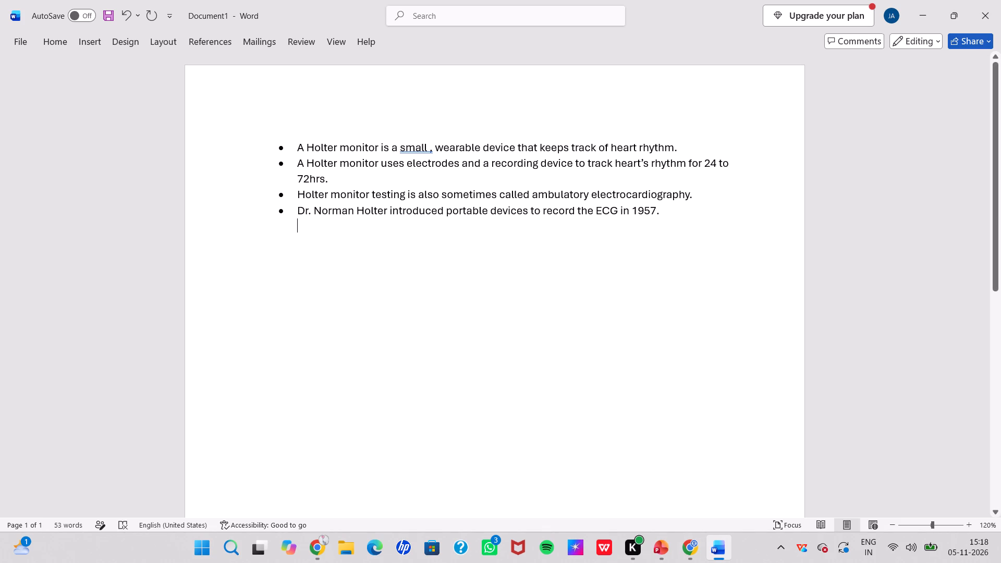
click(93, 39)
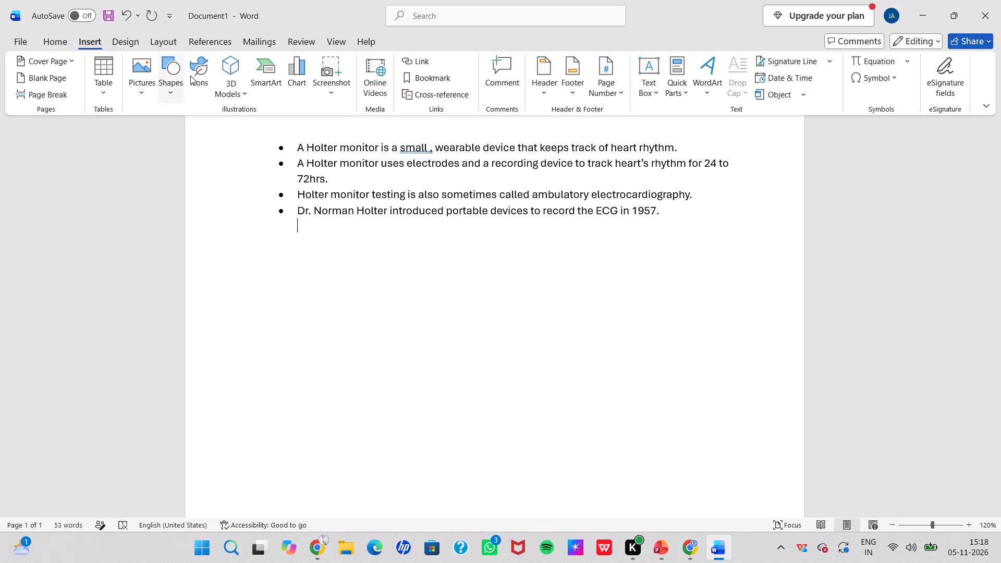
click(70, 49)
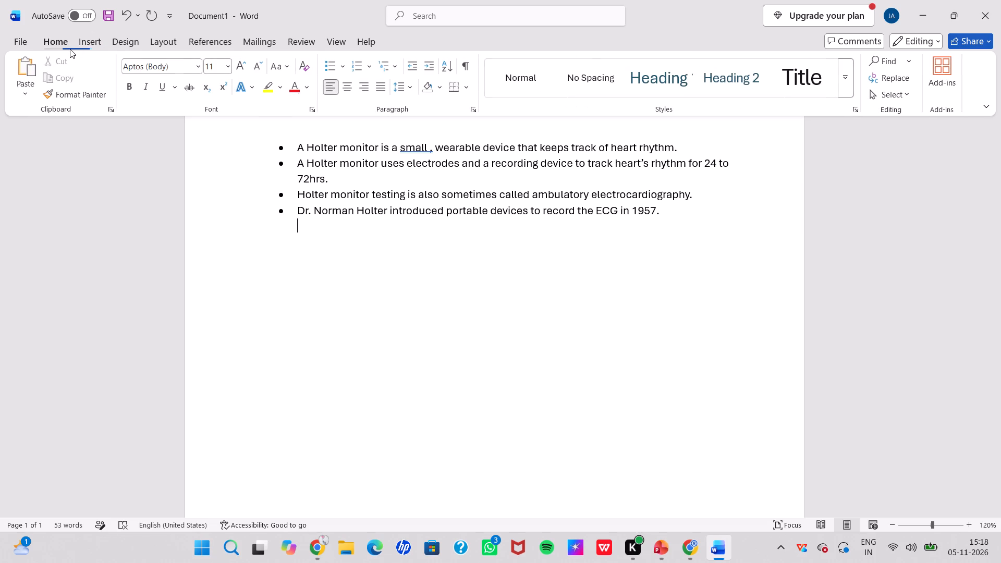
click(326, 87)
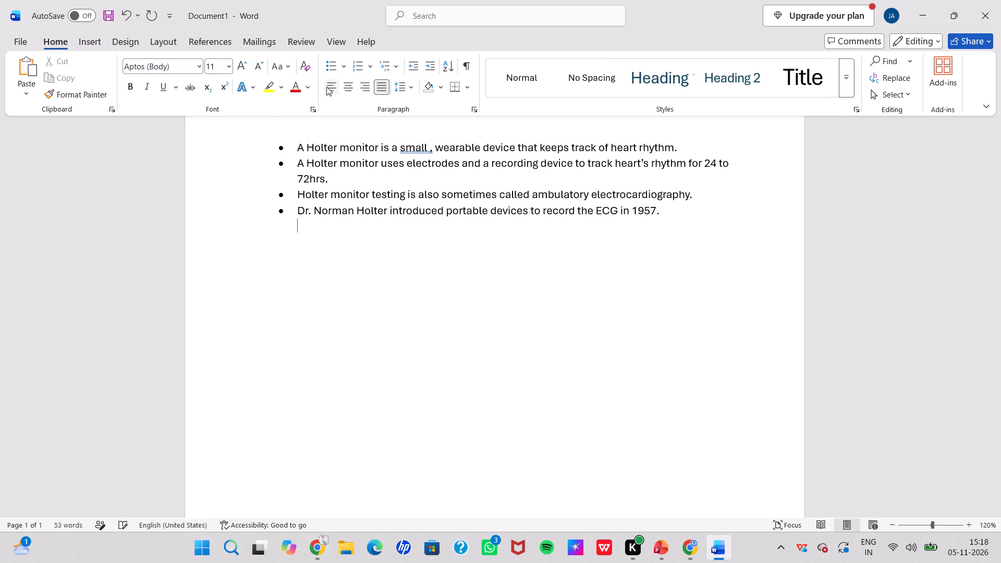
click(429, 238)
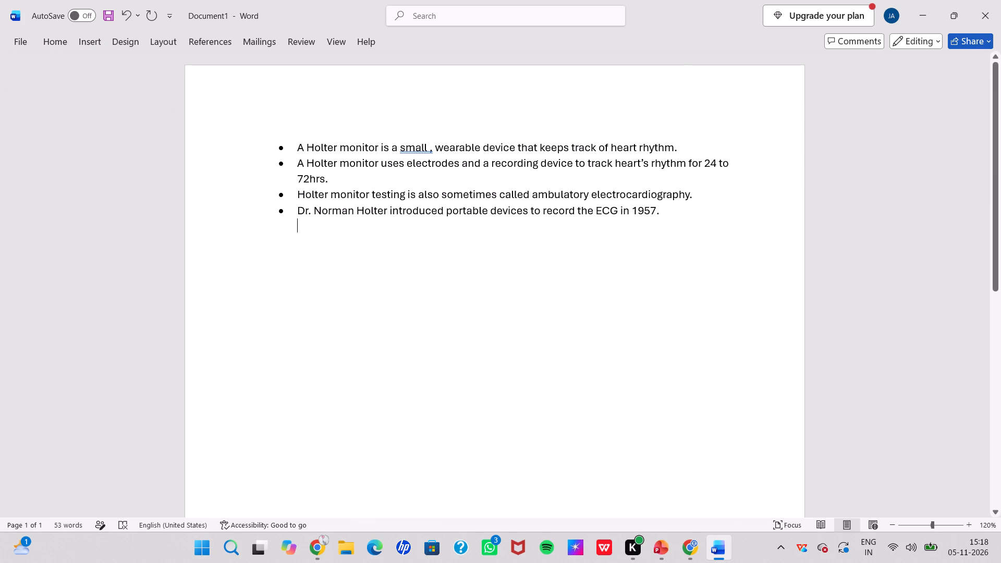
Below the bulleted list, add the heading "WORKING PRINCIPLE", indented with spaces towards the middle of the page, followed by a new line.
key(space)
key(space)
key(space)
key(space)
key(space)
key(space)
key(space)
key(space)
key(space)
key(space)
key(space)
key(space)
key(space)
key(space)
key(space)
key(space)
key(space)
key(space)
key(space)
key(space)
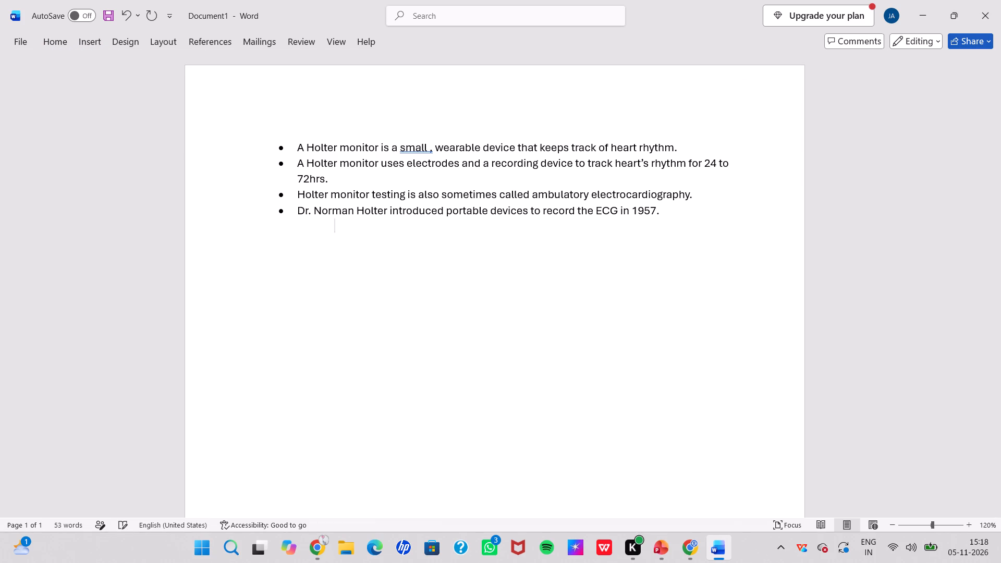
key(space)
key(space)
key(space)
key(Return)
key(space)
key(space)
key(space)
key(space)
key(space)
key(space)
key(space)
key(space)
key(space)
key(space)
key(space)
key(space)
key(space)
key(space)
key(space)
key(space)
key(space)
key(space)
key(space)
key(space)
key(space)
key(space)
key(space)
key(space)
key(space)
key(space)
key(space)
text(WORKING)
key(space)
text(PRINCIPLE)
key(space)
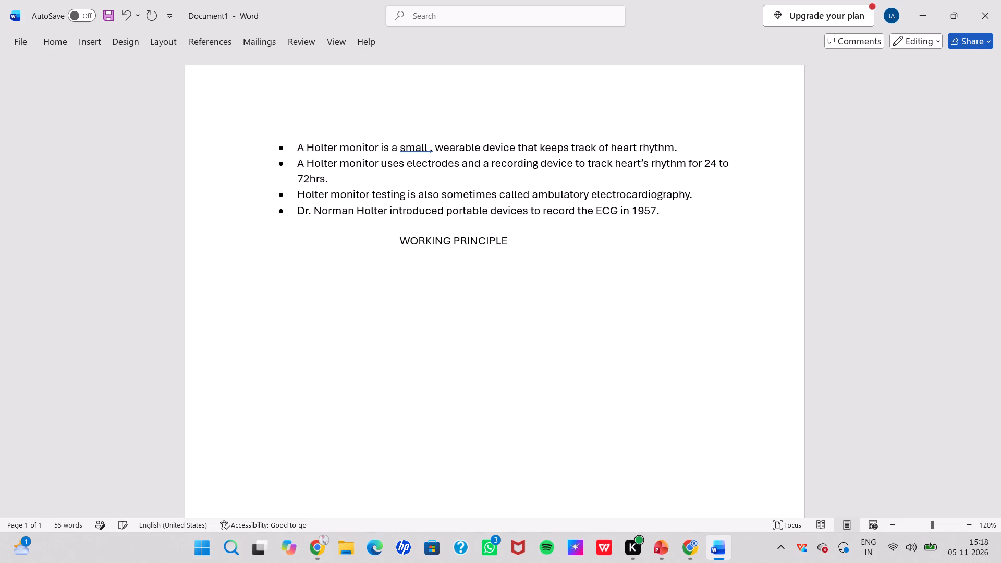
key(Return)
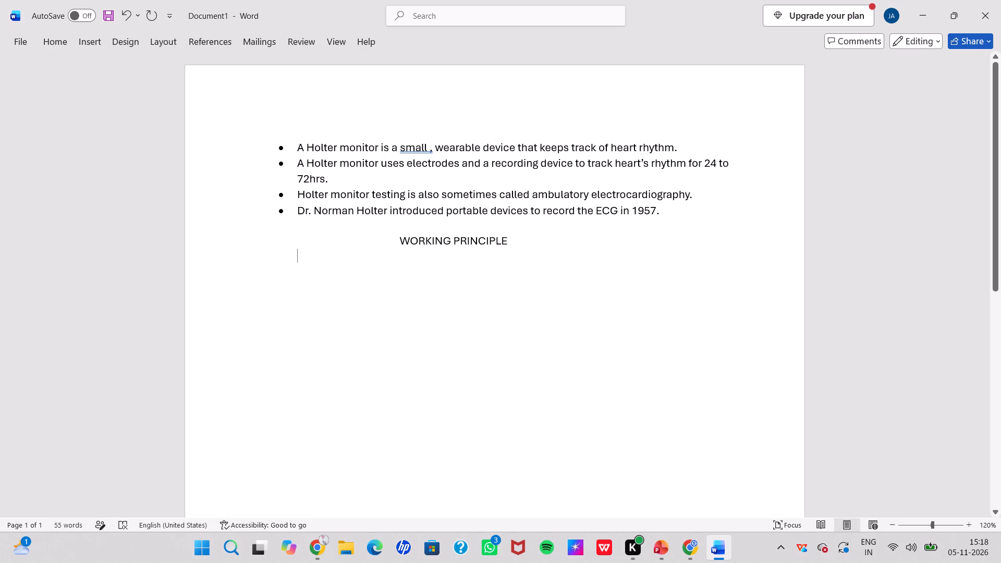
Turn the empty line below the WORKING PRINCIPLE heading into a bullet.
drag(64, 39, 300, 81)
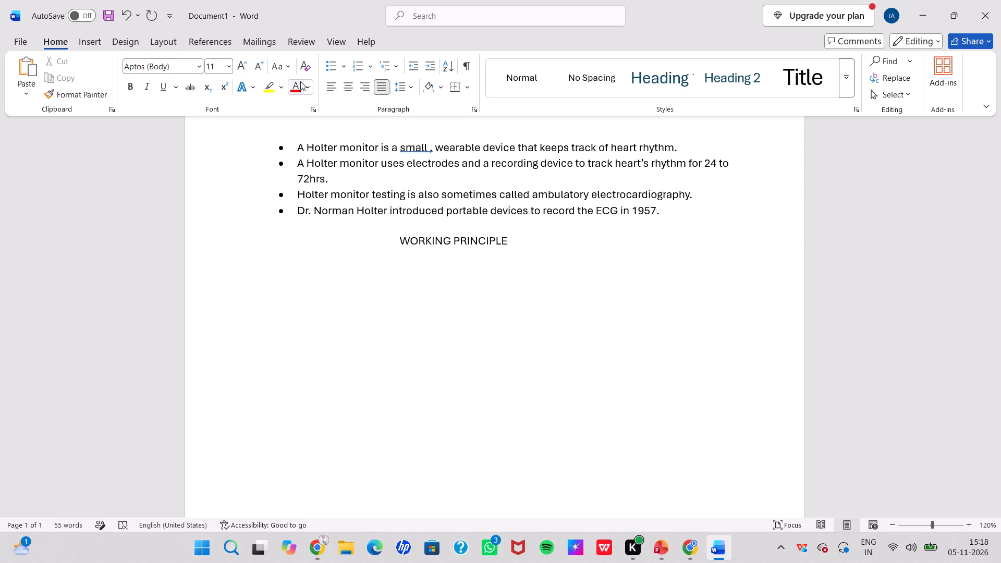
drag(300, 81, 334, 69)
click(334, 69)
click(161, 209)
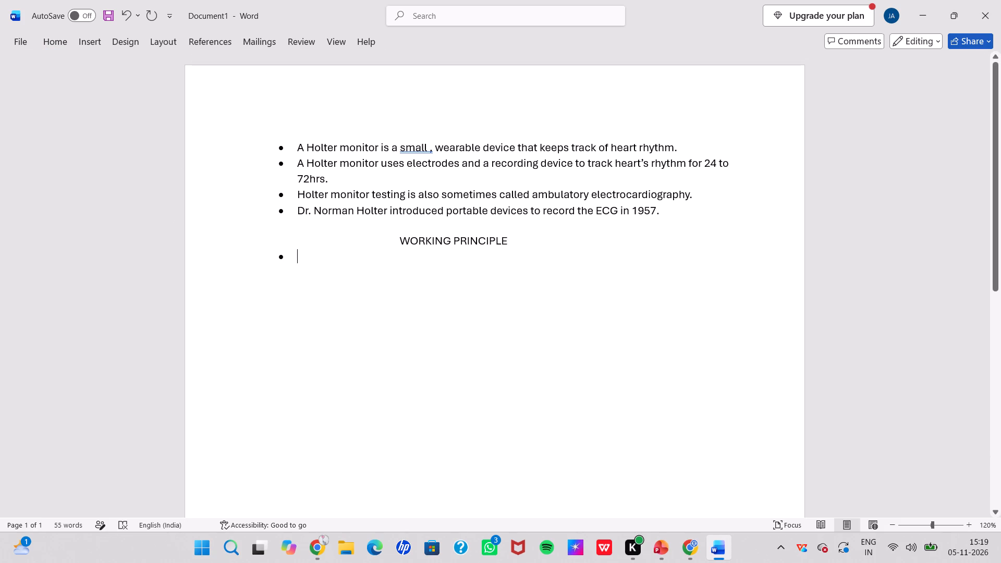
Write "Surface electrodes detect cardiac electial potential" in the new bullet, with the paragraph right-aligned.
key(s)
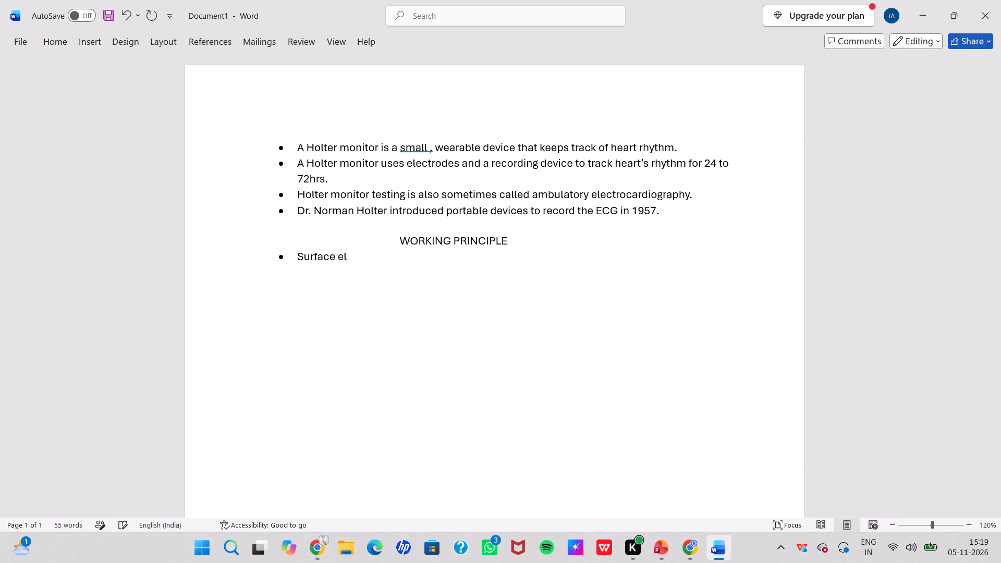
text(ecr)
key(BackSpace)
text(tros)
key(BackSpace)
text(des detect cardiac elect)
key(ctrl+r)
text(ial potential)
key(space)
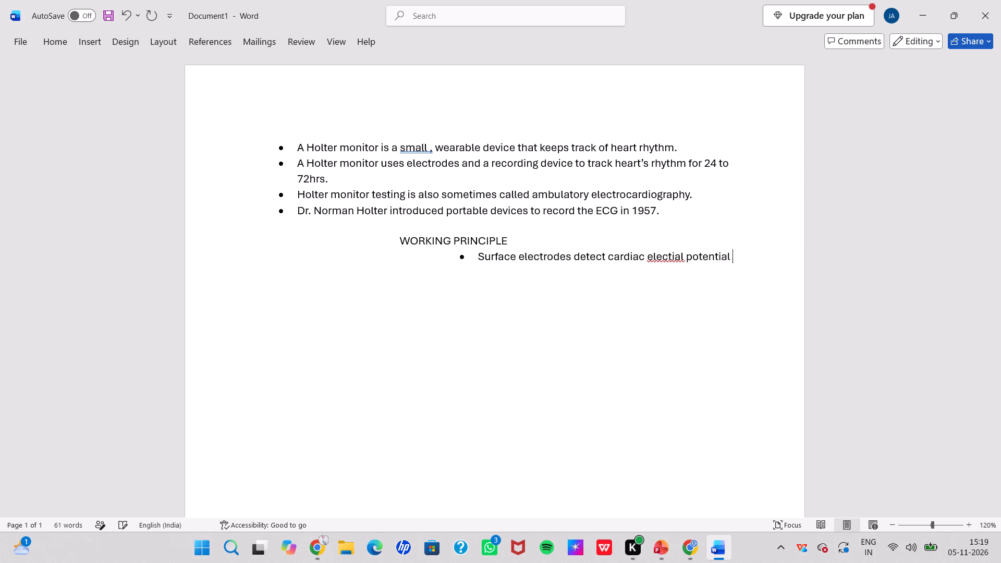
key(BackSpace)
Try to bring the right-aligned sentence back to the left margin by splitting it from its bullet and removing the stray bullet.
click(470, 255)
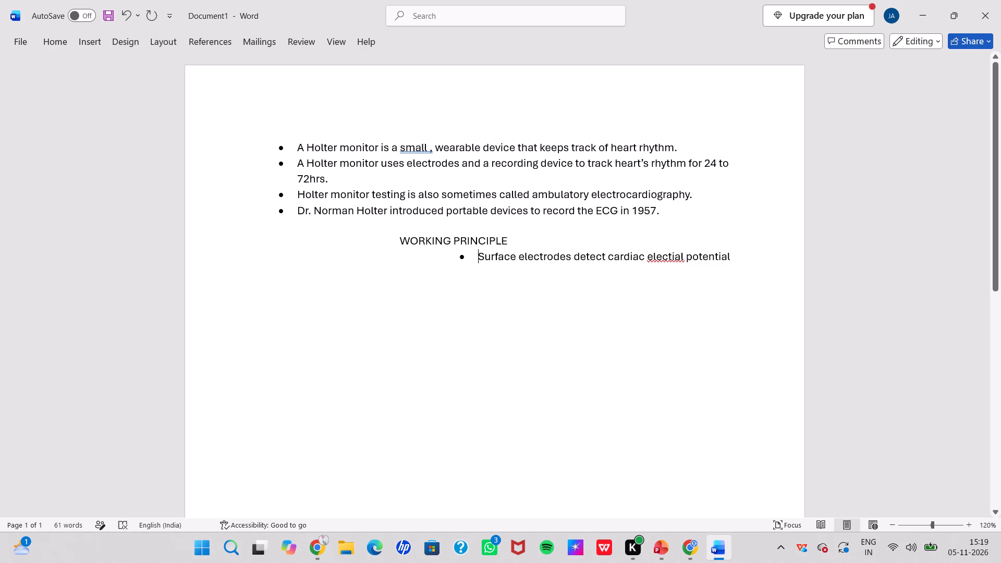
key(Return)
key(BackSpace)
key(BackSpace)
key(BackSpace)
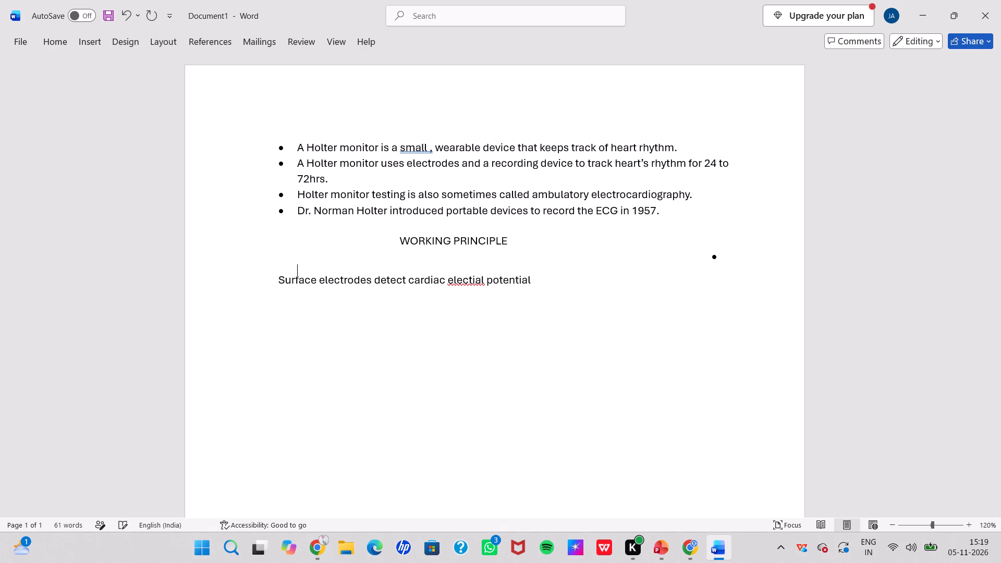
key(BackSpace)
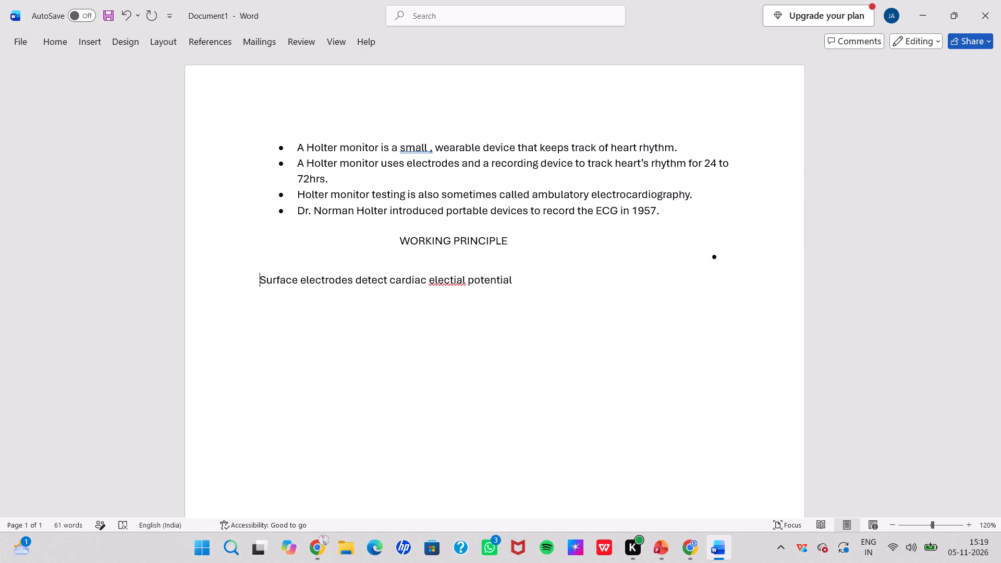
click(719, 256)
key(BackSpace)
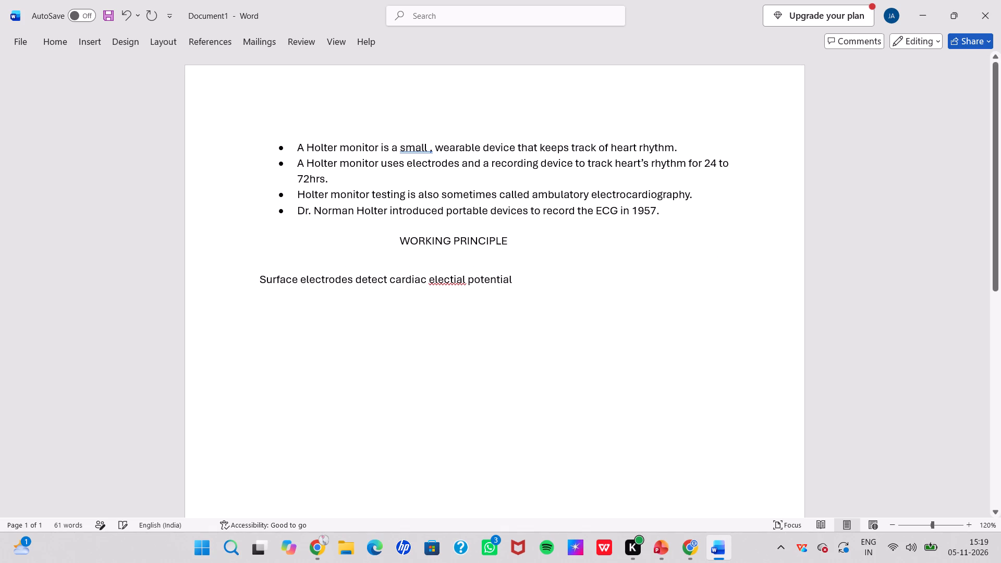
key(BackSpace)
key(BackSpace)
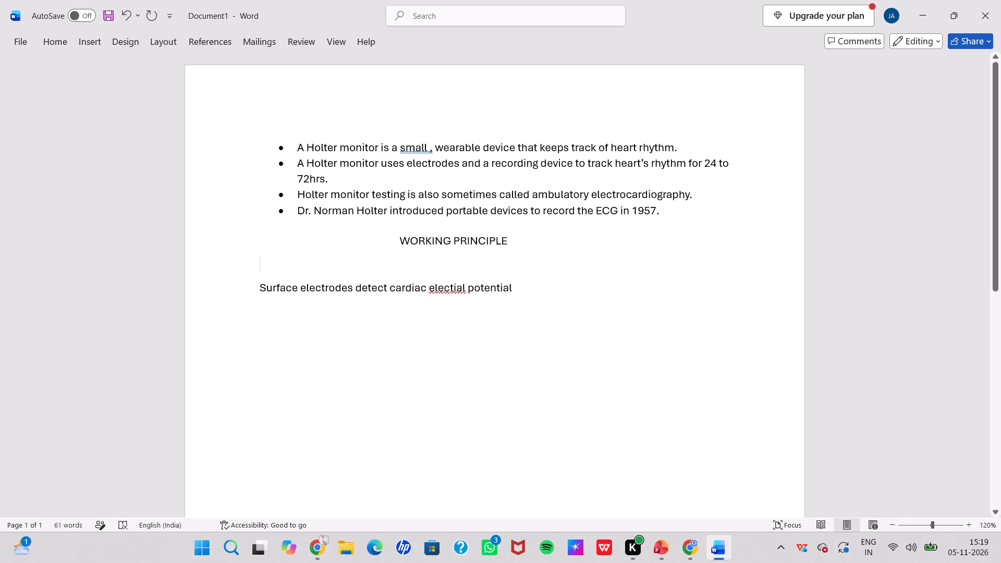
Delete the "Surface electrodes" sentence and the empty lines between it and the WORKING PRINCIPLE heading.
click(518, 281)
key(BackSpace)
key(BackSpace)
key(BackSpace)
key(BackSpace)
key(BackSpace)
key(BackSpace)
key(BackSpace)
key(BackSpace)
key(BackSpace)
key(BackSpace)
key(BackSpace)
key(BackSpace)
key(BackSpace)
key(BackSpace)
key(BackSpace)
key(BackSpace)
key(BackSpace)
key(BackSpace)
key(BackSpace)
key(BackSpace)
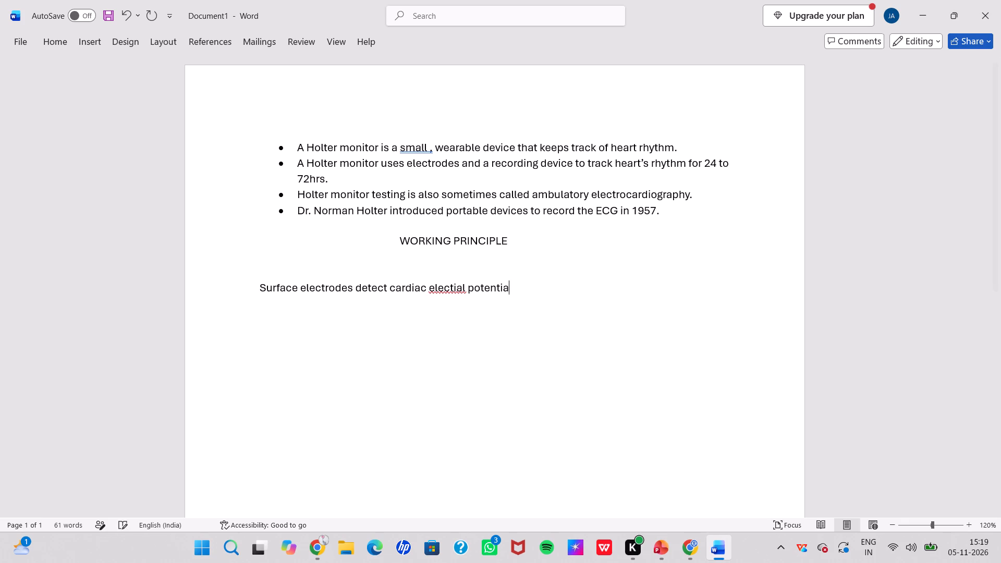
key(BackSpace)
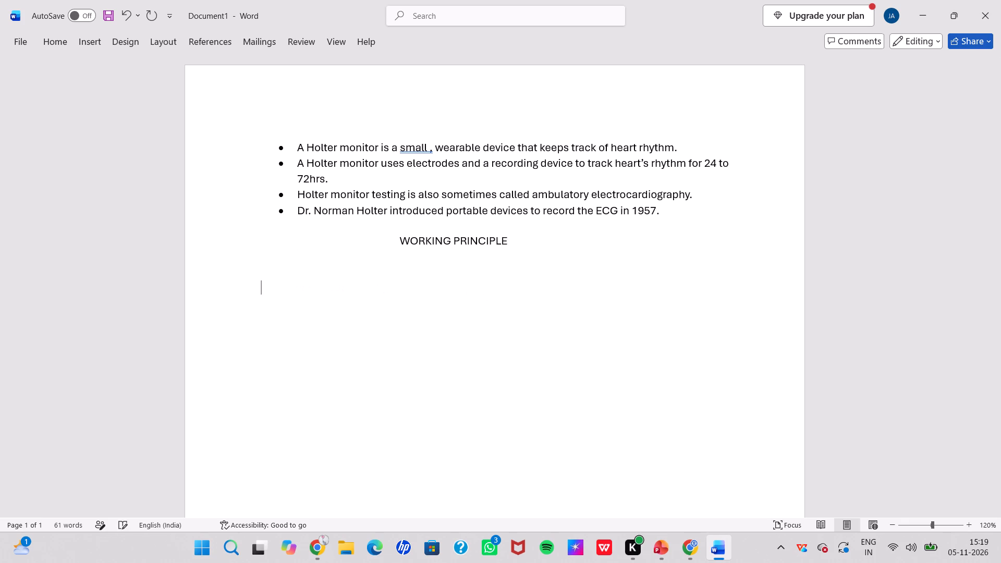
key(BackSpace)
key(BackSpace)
Add a left-aligned bullet on a new line below the WORKING PRINCIPLE heading and begin it with "Surface electrodes".
key(space)
key(Return)
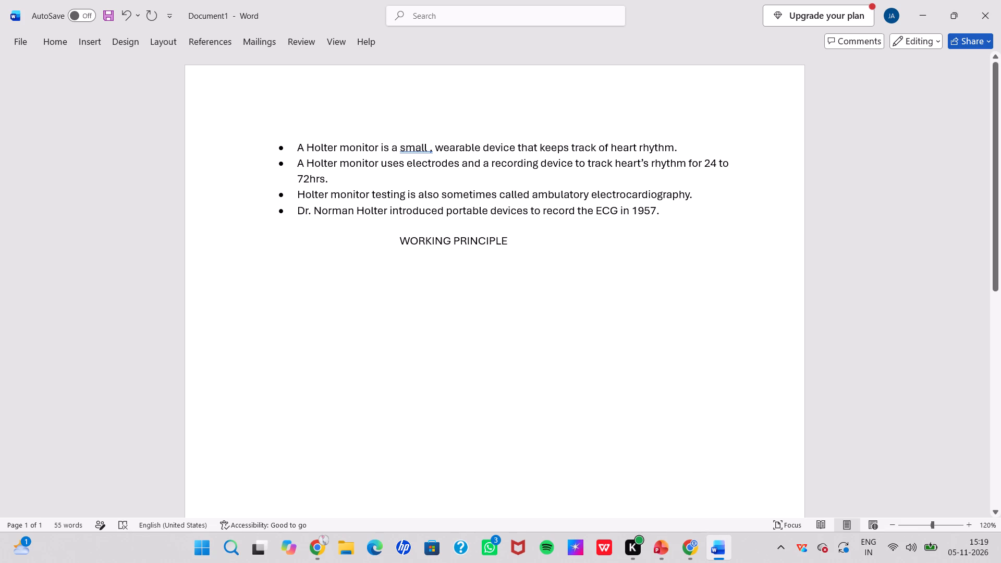
click(68, 42)
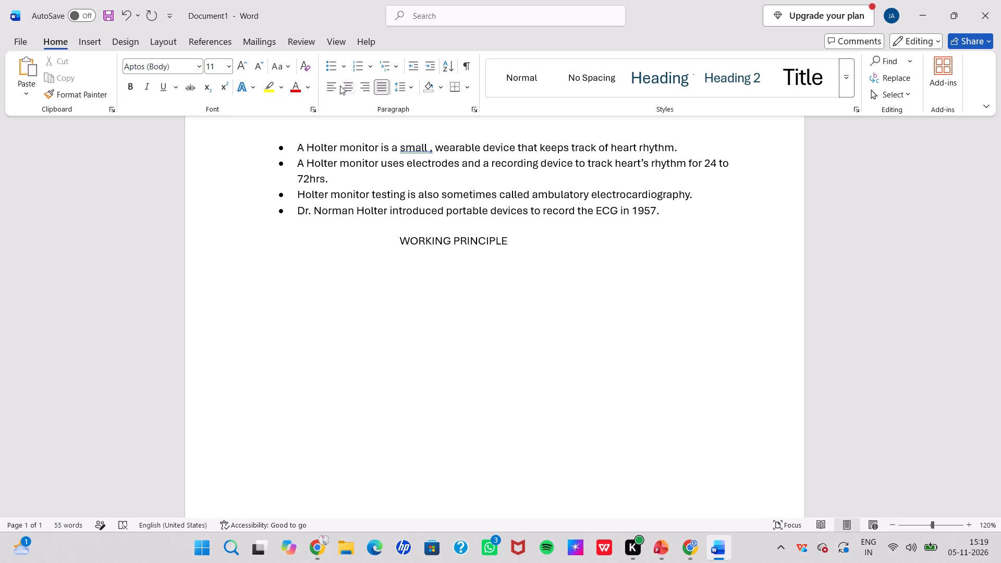
click(337, 85)
click(333, 65)
text(surface)
key(space)
text(electrodes)
key(space)
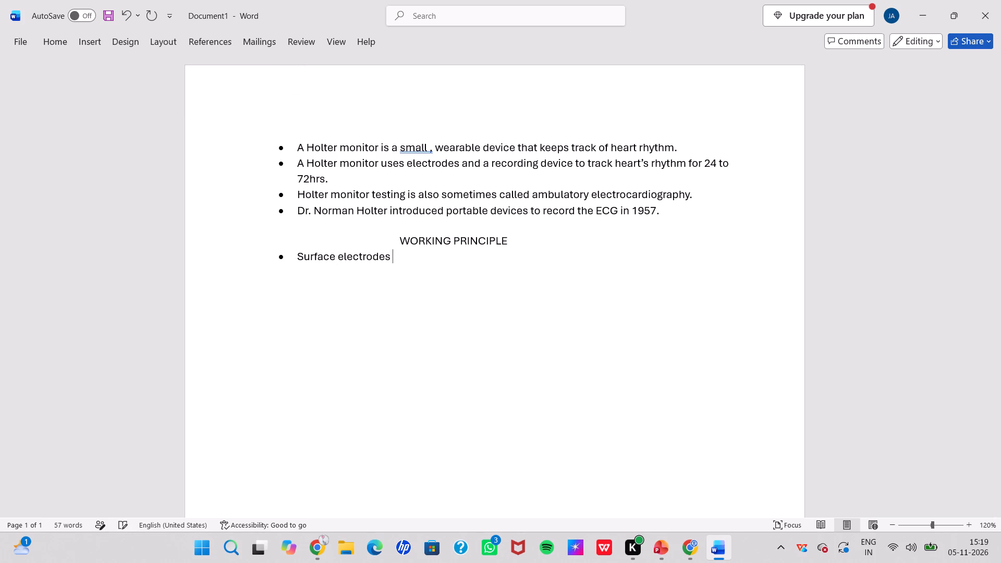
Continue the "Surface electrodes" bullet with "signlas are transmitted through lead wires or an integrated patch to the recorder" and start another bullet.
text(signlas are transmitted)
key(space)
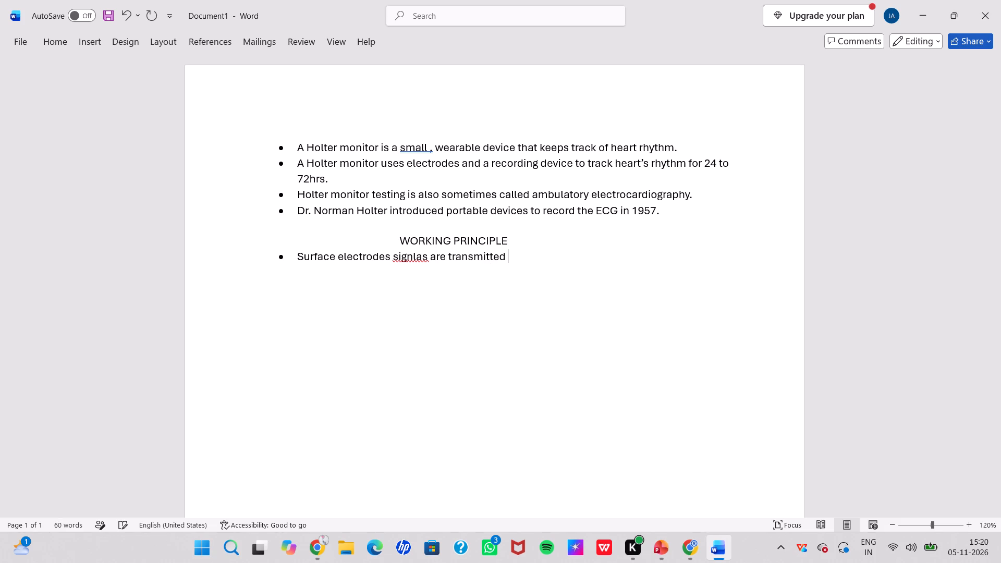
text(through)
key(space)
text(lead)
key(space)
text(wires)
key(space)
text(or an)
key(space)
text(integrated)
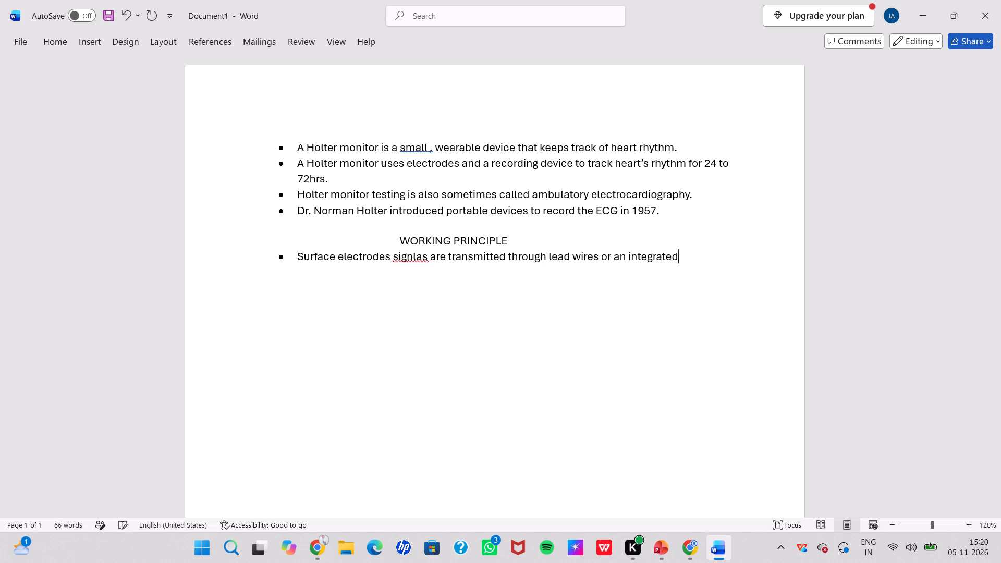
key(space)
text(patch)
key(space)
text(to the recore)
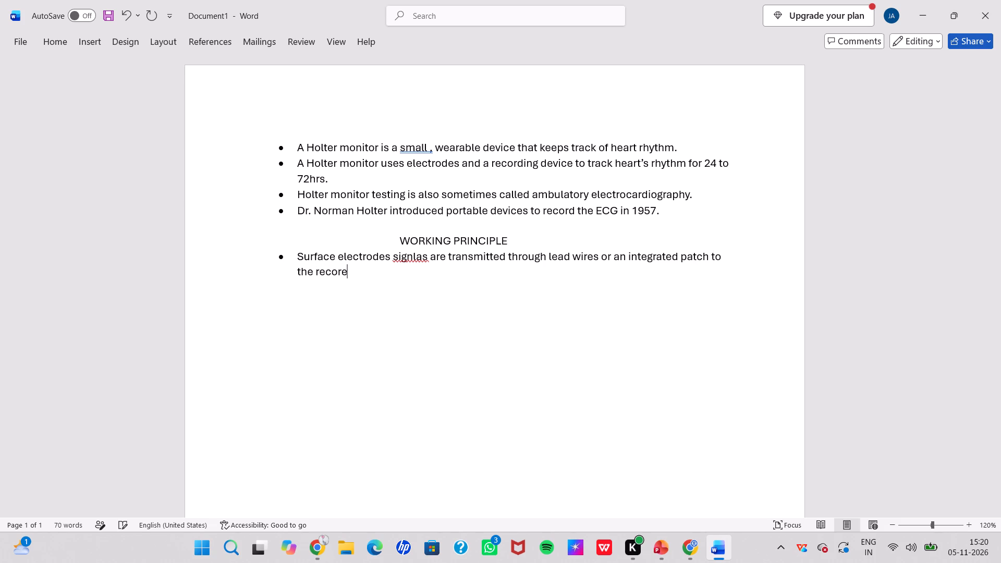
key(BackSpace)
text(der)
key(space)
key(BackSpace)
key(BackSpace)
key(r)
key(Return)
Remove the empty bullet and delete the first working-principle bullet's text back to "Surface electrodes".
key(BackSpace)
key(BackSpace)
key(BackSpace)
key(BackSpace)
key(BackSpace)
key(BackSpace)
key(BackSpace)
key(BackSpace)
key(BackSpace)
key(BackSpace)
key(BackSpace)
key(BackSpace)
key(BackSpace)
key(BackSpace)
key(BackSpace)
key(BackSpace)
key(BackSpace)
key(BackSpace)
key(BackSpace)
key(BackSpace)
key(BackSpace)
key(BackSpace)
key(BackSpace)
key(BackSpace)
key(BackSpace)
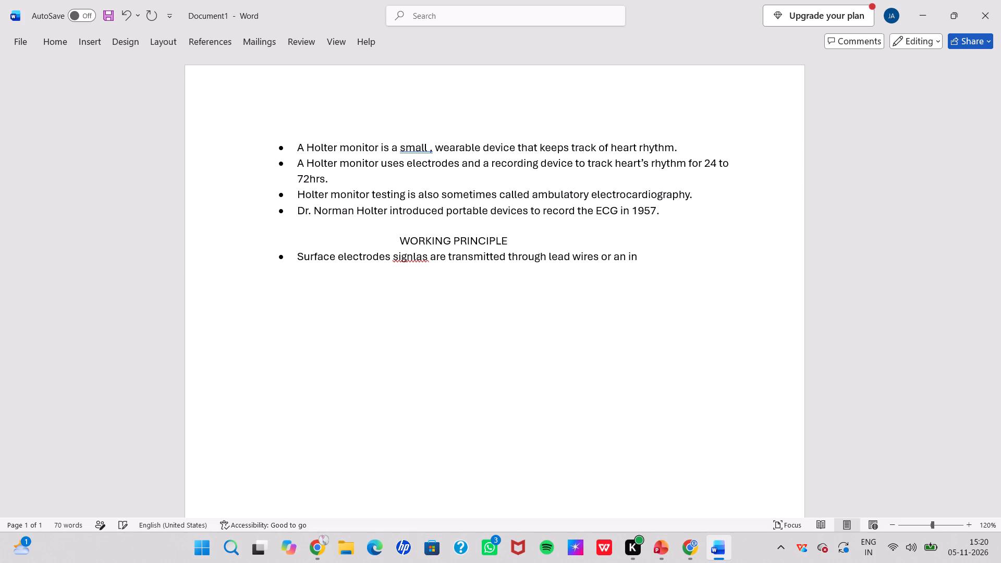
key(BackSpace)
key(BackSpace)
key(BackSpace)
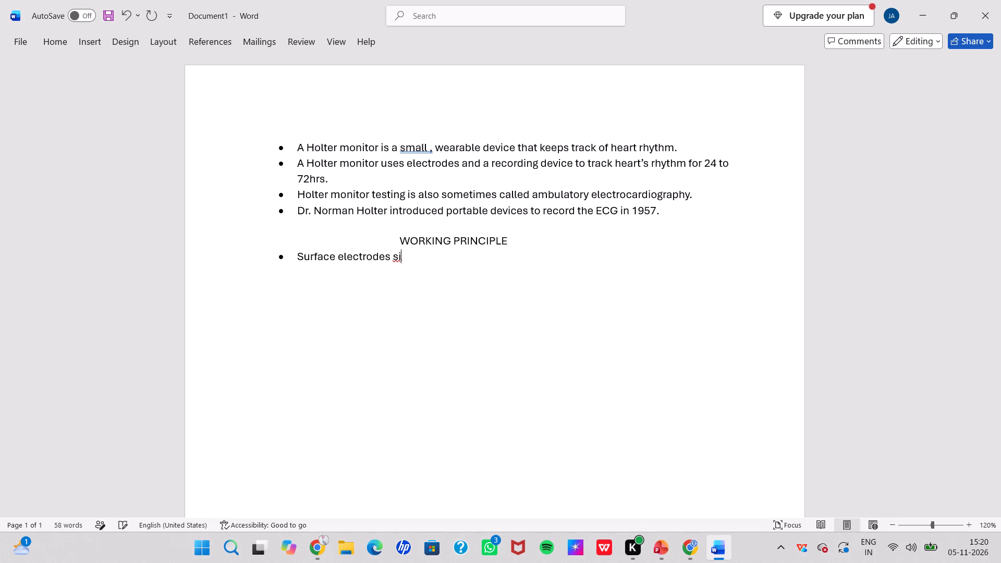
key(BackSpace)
Complete the "Surface electrodes" bullet with "detect cardiac electrical potentials from the skin ." and start a second bullet.
text(detect cardiac electrical)
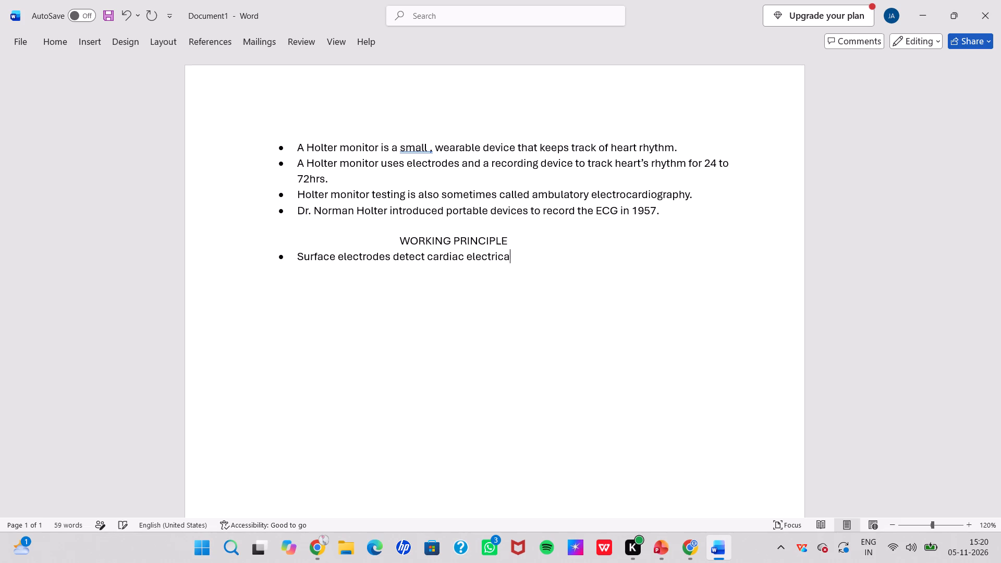
key(space)
text(potentials)
key(space)
text(fr)
text(om the skin)
key(space)
key(period)
key(Return)
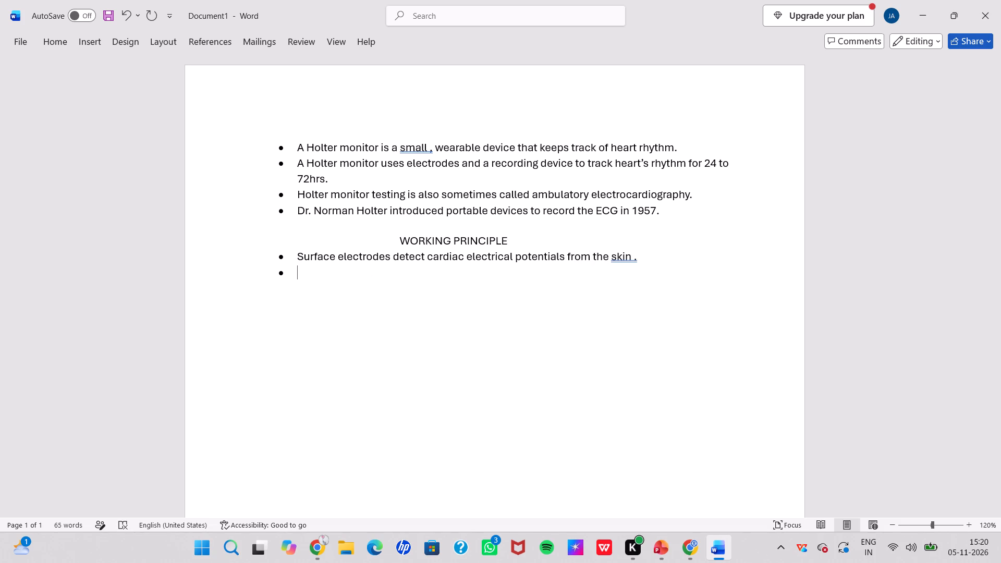
Write "The integrated signals are transmitted through lead wires or an integrated patch to the recorder" as the second WORKING PRINCIPLE bullet.
key(t)
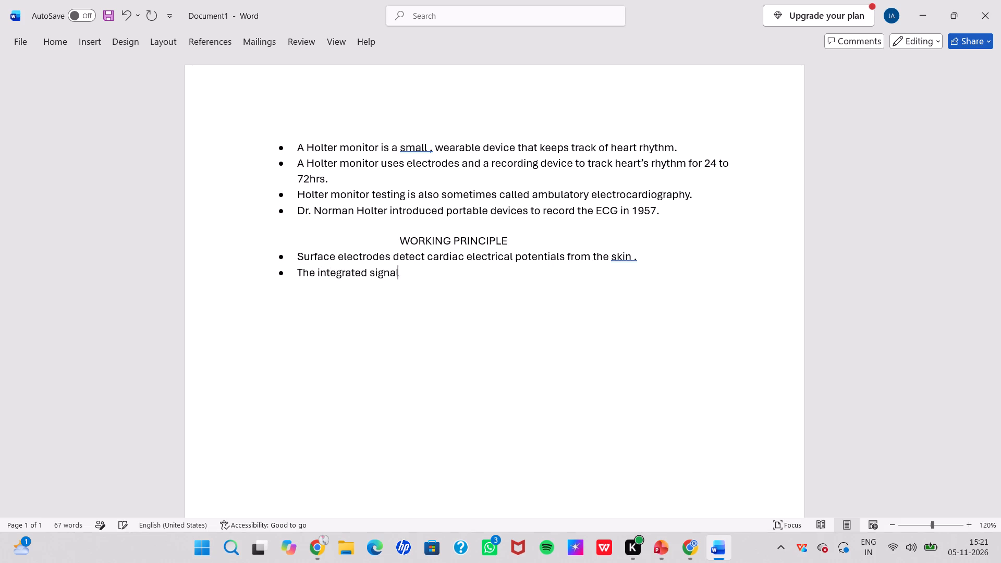
key(BackSpace)
text(s are transmitted)
key(space)
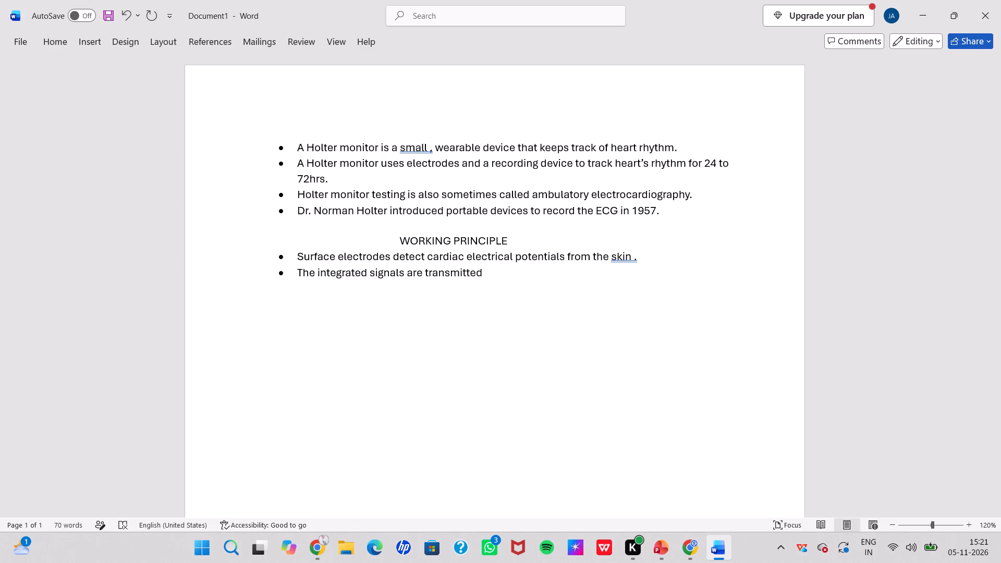
text(th)
text(rough lead wires or an)
key(space)
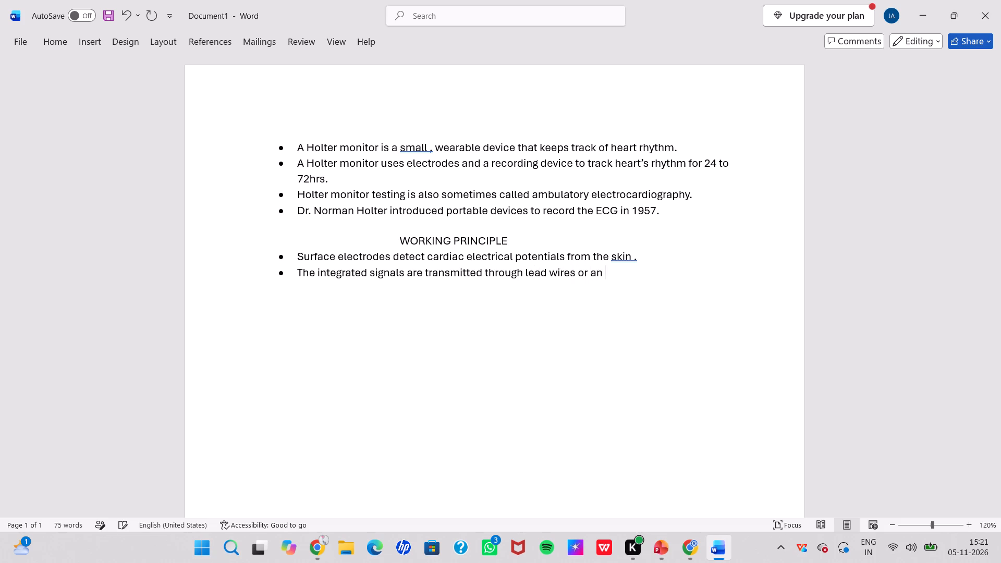
text(integrated)
key(space)
text(patch)
key(space)
text(to the recorder)
key(space)
key(Return)
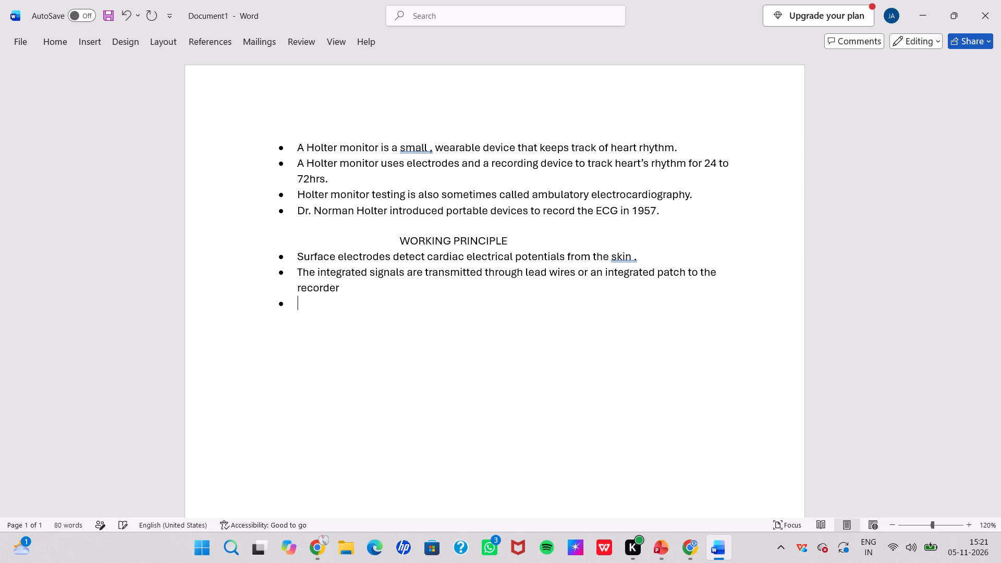
End the second bullet with a period directly after "recorder" and start a third bullet.
key(BackSpace)
key(BackSpace)
key(BackSpace)
key(period)
key(Return)
key(BackSpace)
key(BackSpace)
key(BackSpace)
key(BackSpace)
key(period)
key(Return)
Begin the third WORKING PRINCIPLE bullet with "The recorder amplifies,filters,and".
key(t)
key(BackSpace)
key(BackSpace)
key(BackSpace)
key(BackSpace)
text(he recp])
key(BackSpace)
key(BackSpace)
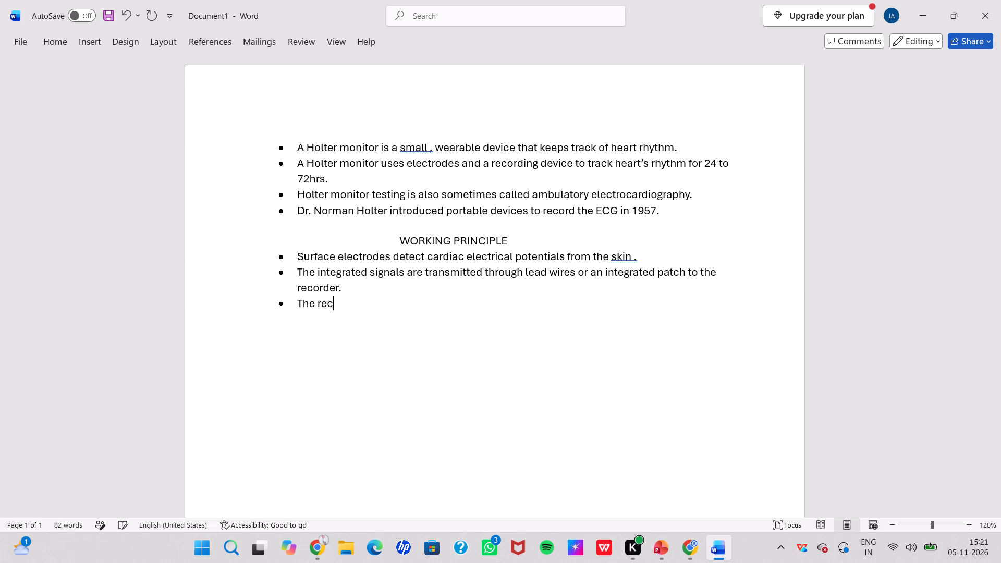
text(order amplifies)
key(comma)
text(filters,)
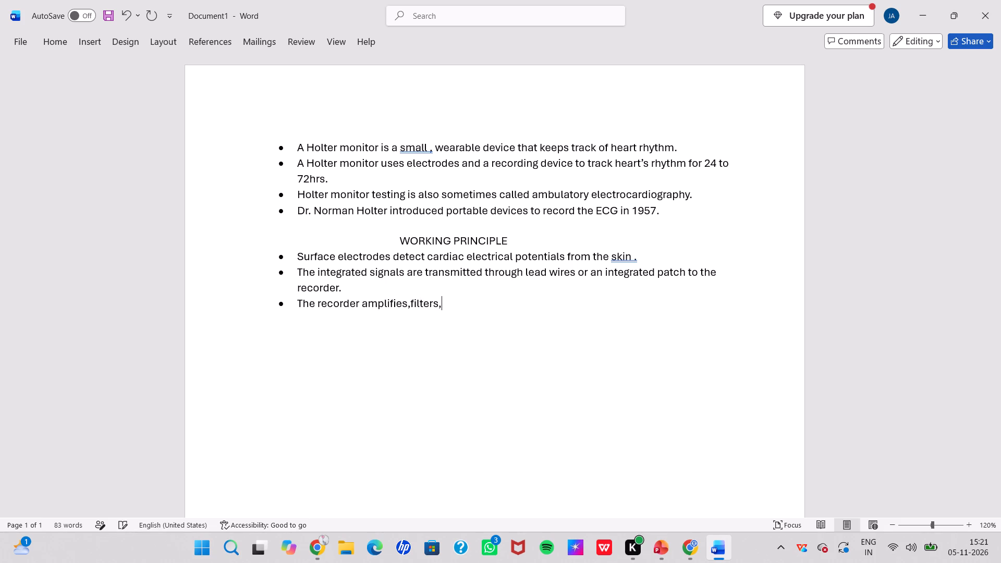
text(and)
key(space)
Remove "and" from the third bullet and insert a space after "amplifies," and after "filters,".
key(BackSpace)
key(BackSpace)
key(BackSpace)
key(BackSpace)
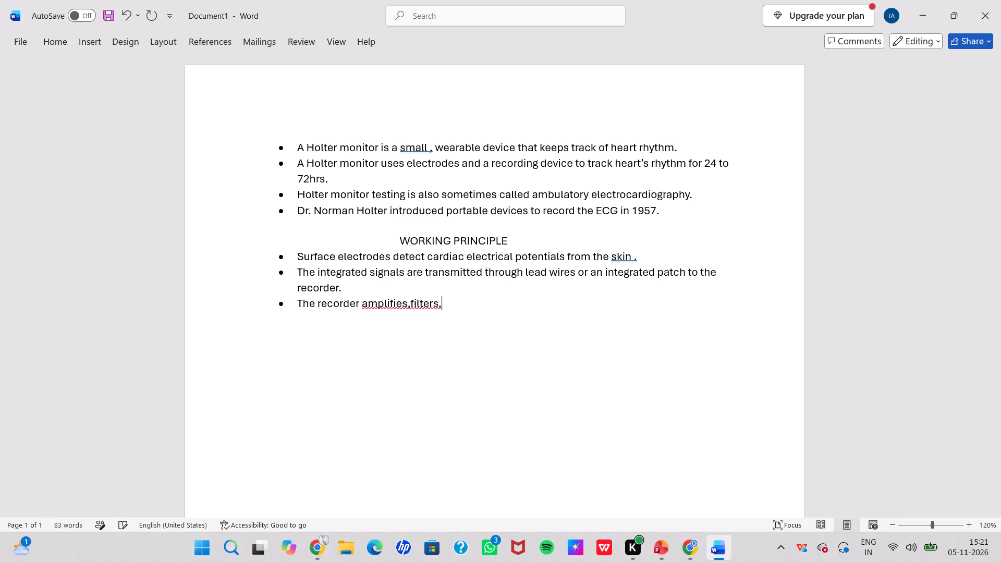
key(space)
key(Left)
key(Left)
key(Left)
key(Left)
key(Left)
key(Left)
key(Left)
key(Left)
key(Left)
key(space)
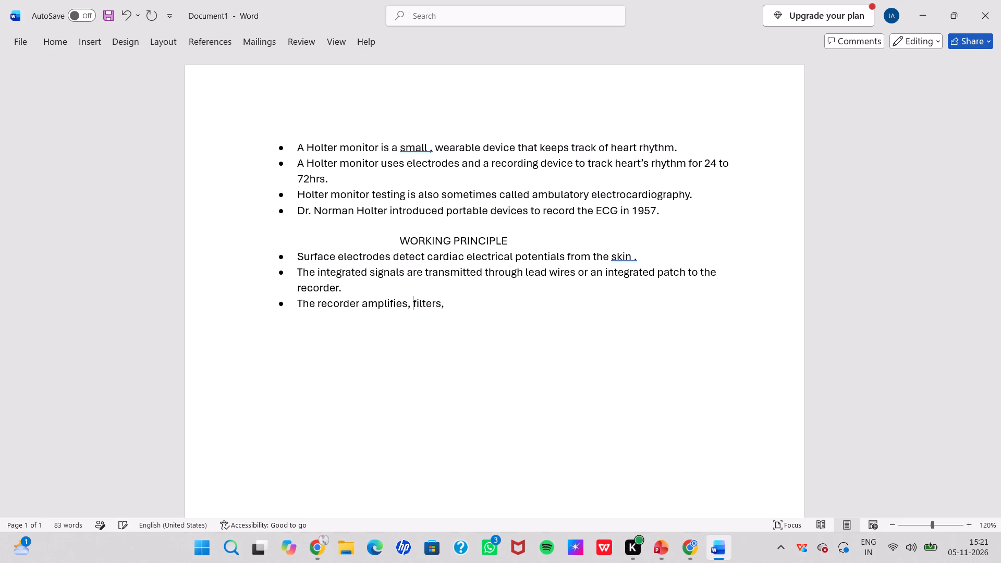
key(Down)
key(Right)
key(Right)
key(Right)
key(Right)
key(Right)
key(Right)
key(Right)
key(Right)
key(Right)
key(Right)
Complete the third bullet with "and digitizes the ECG signals ." and start a fourth bullet.
text(and digituzes)
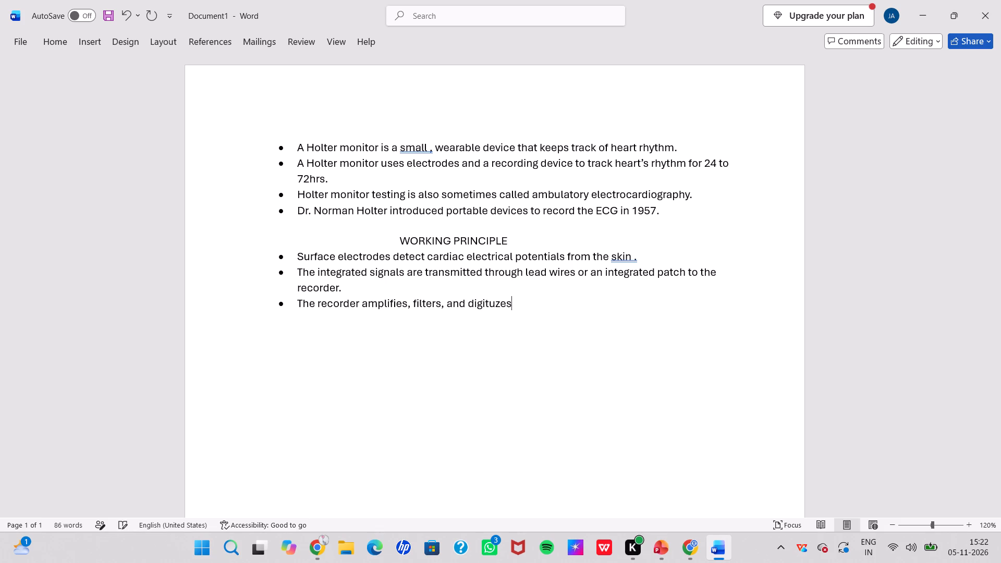
key(backslash)
key(BackSpace)
key(BackSpace)
key(BackSpace)
key(BackSpace)
key(BackSpace)
text(izes)
key(space)
text(tj)
key(BackSpace)
text(he)
key(space)
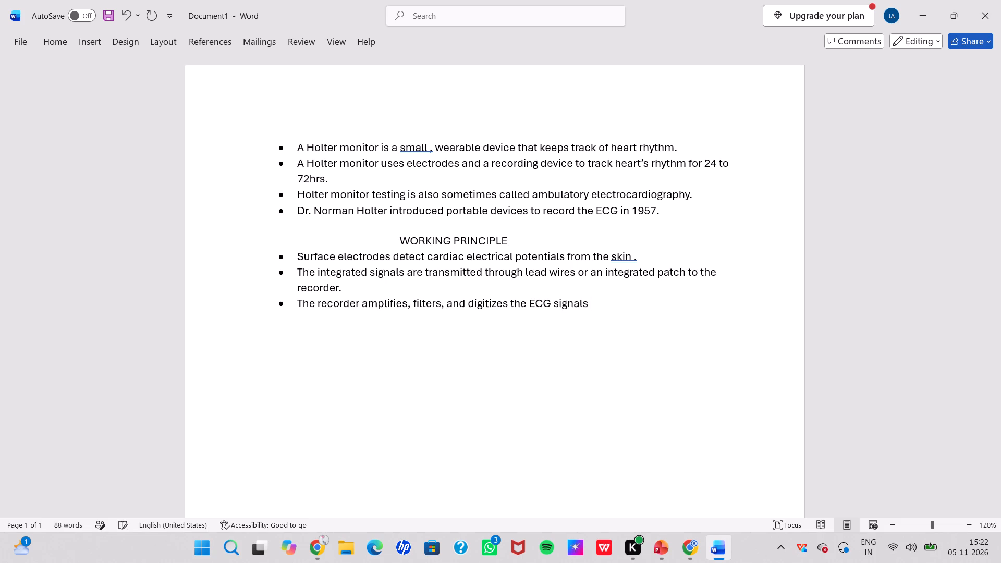
key(Return)
Write "ECG data are stored in the device memory continuously" in the fourth bullet.
text(data r)
key(BackSpace)
text(are)
key(space)
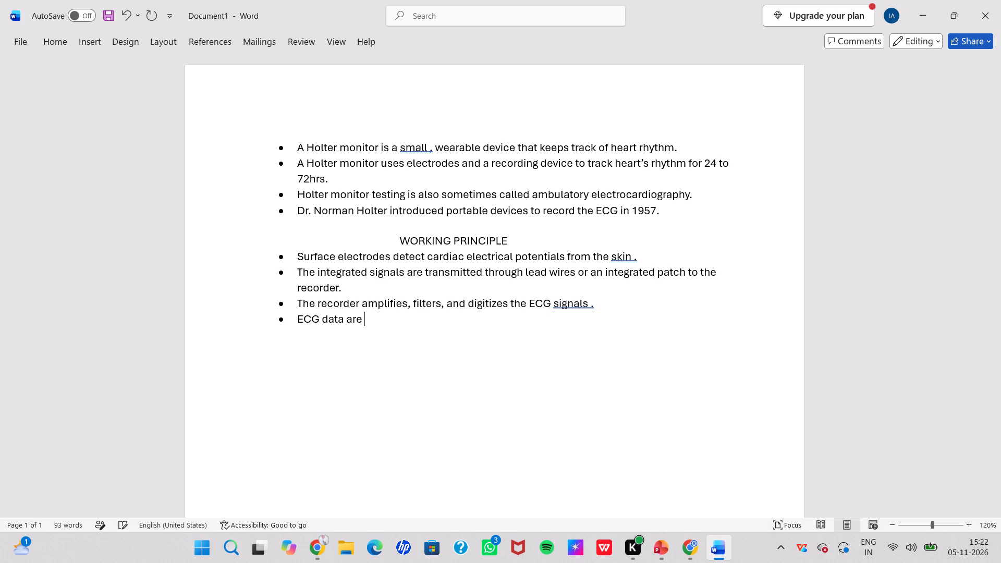
text(stored in the device memory)
key(space)
text(con)
text(tinusly)
key(space)
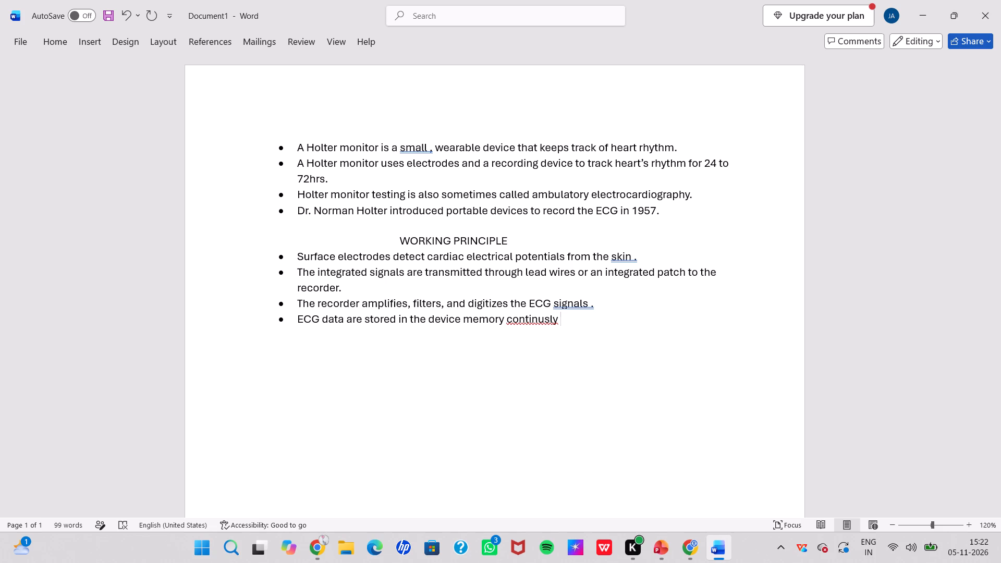
key(BackSpace)
key(BackSpace)
key(BackSpace)
key(BackSpace)
key(BackSpace)
text(ously)
key(space)
Complete the fourth bullet with "or according to the selected recording mode ." and start a fifth bullet.
text(or according)
key(space)
text(to the selected)
key(space)
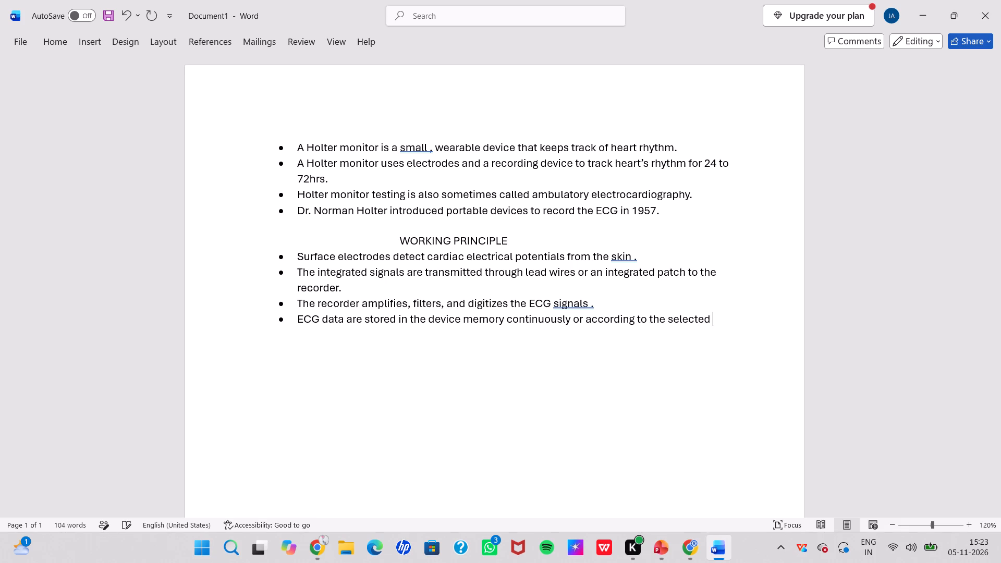
text(recording mode)
key(space)
key(period)
key(Return)
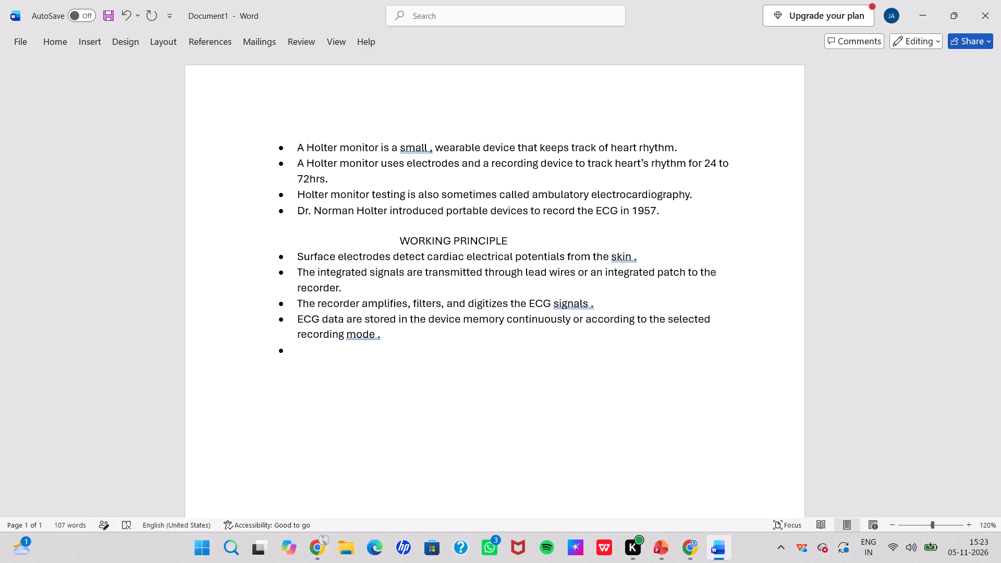
Write "After recording, the data re transferred to analysis software ." as the fifth bullet and start a sixth bullet.
text(fter recording)
key(space)
key(BackSpace)
text(, the data re transferred)
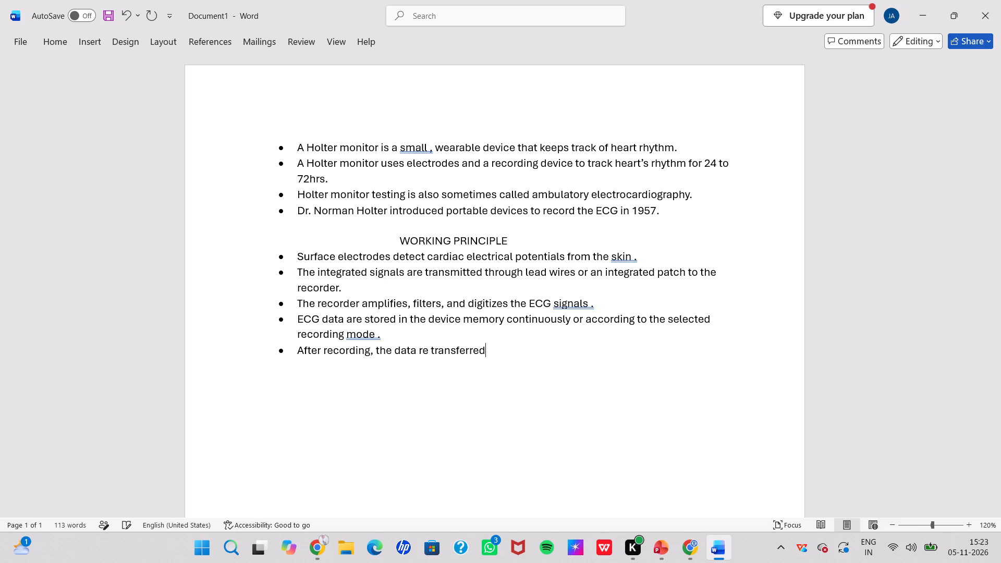
key(space)
text(to)
key(space)
text(analysis)
key(space)
text(software .)
key(Return)
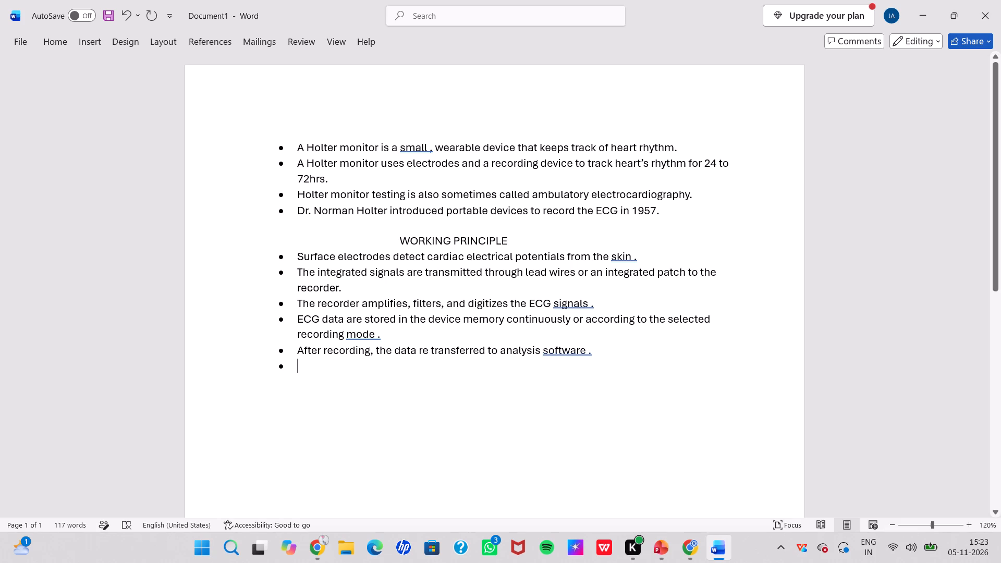
Remove the space before the final period in the fifth, fourth, third and first WORKING PRINCIPLE bullets, keeping "signals" plural.
click(587, 354)
key(BackSpace)
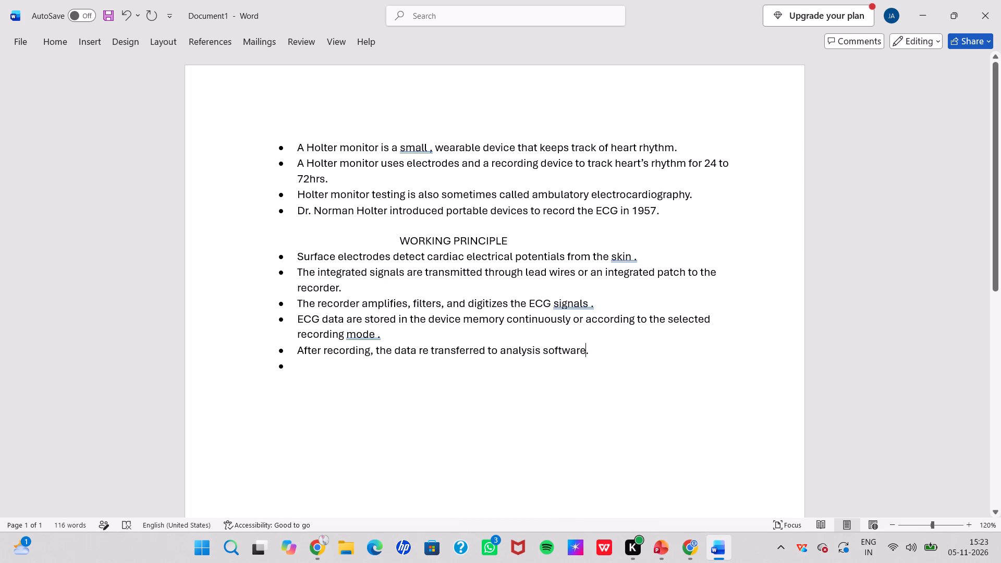
click(376, 335)
key(BackSpace)
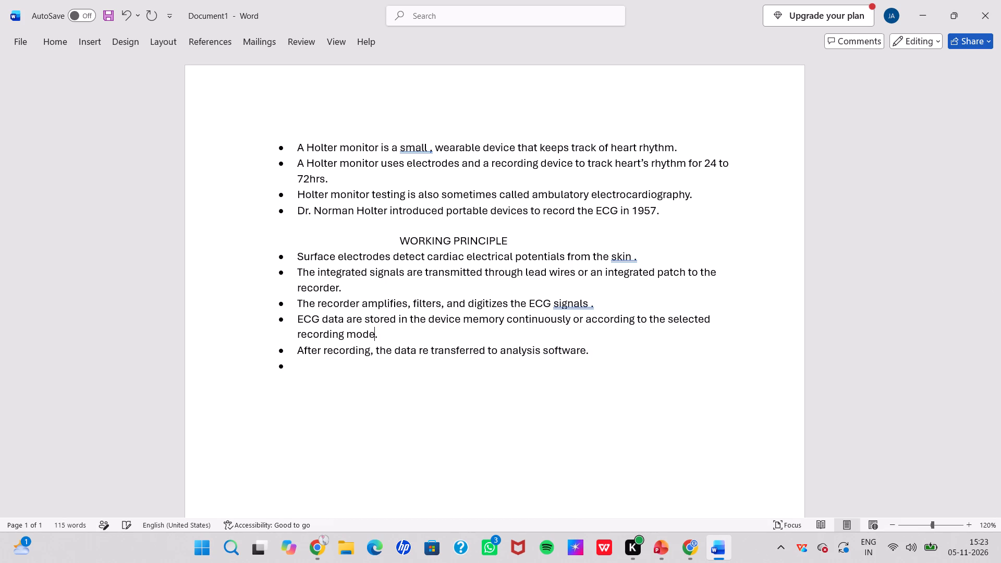
click(589, 307)
key(BackSpace)
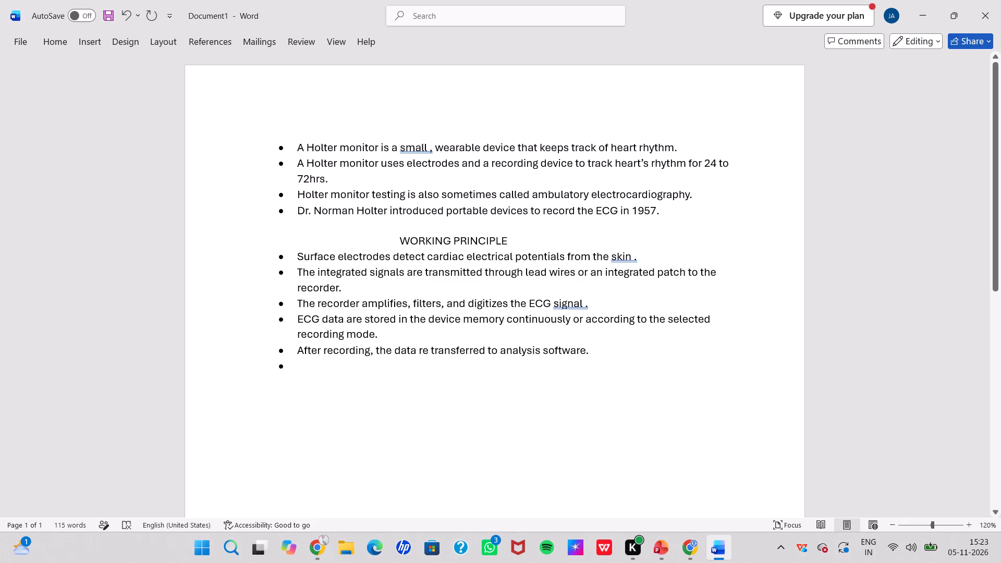
click(584, 304)
key(BackSpace)
key(s)
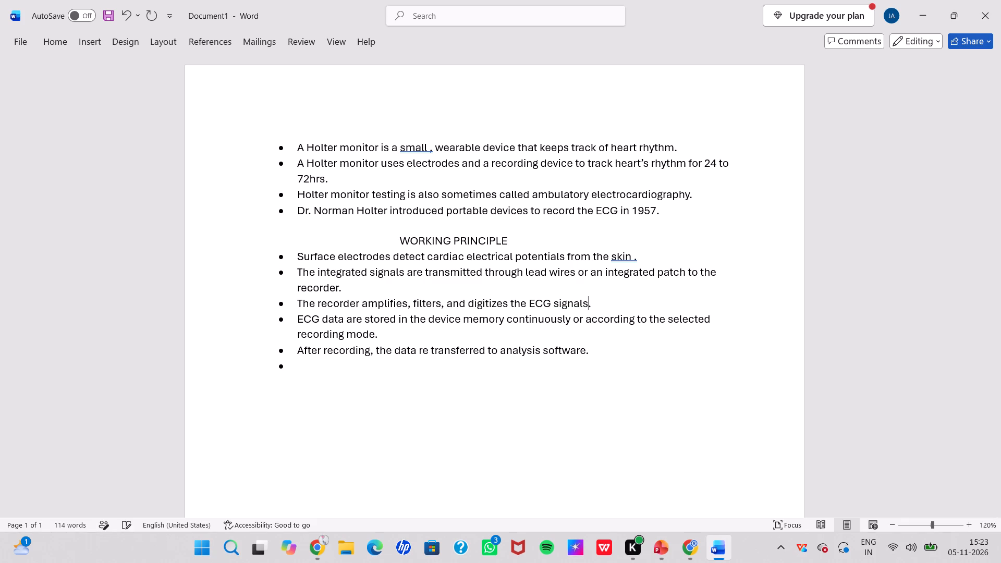
click(634, 256)
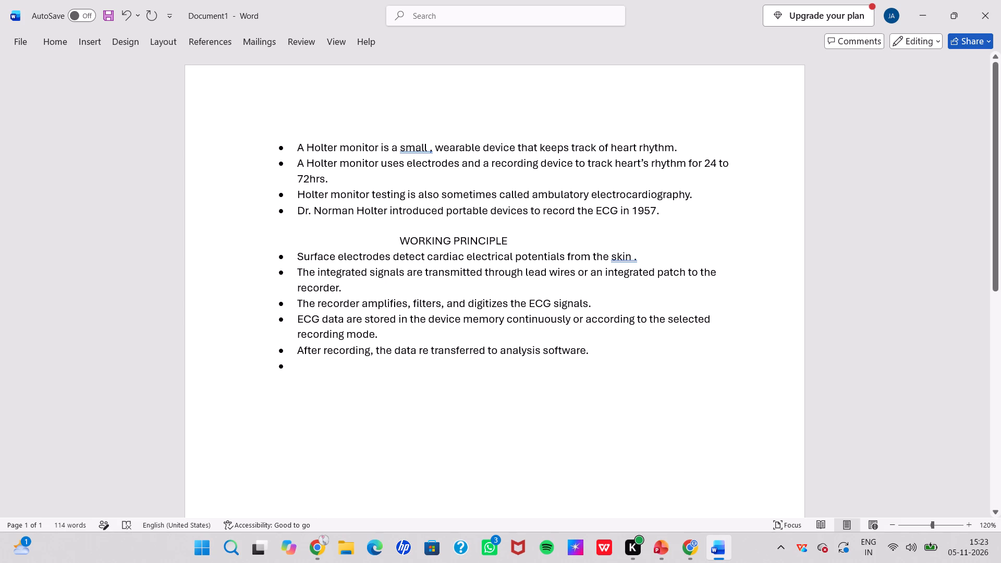
key(BackSpace)
Begin the empty sixth WORKING PRINCIPLE bullet with "The software detects beats,".
click(302, 362)
key(BackSpace)
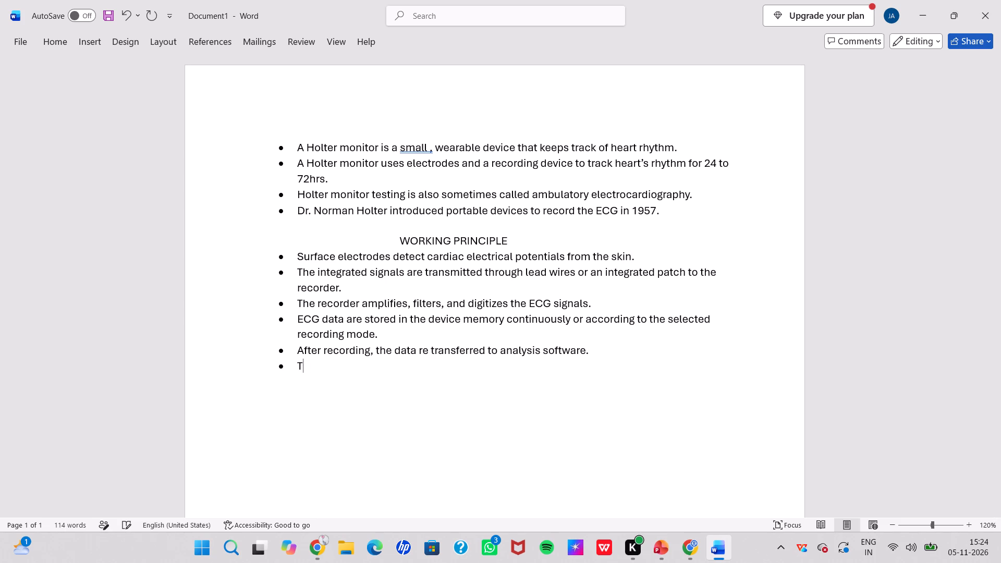
key(e)
key(BackSpace)
text(he)
key(space)
text(softwarre)
key(space)
text(det)
text(ects beats)
key(space)
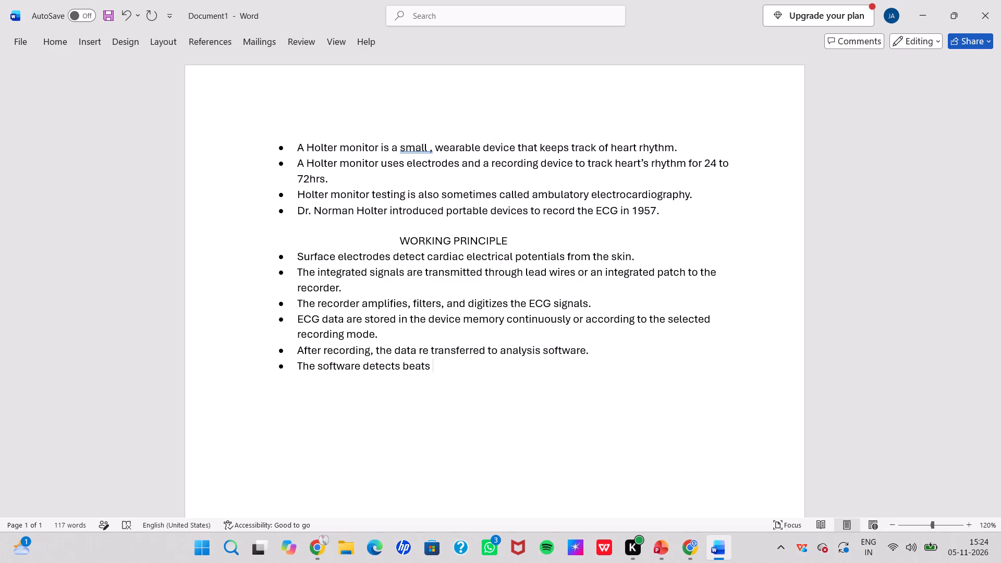
key(BackSpace)
text(,)
key(space)
Continue the sixth bullet with "pauses , rate and rhythm abnormalties ,".
text(pauses ,)
key(space)
text(rate)
key(space)
text(and)
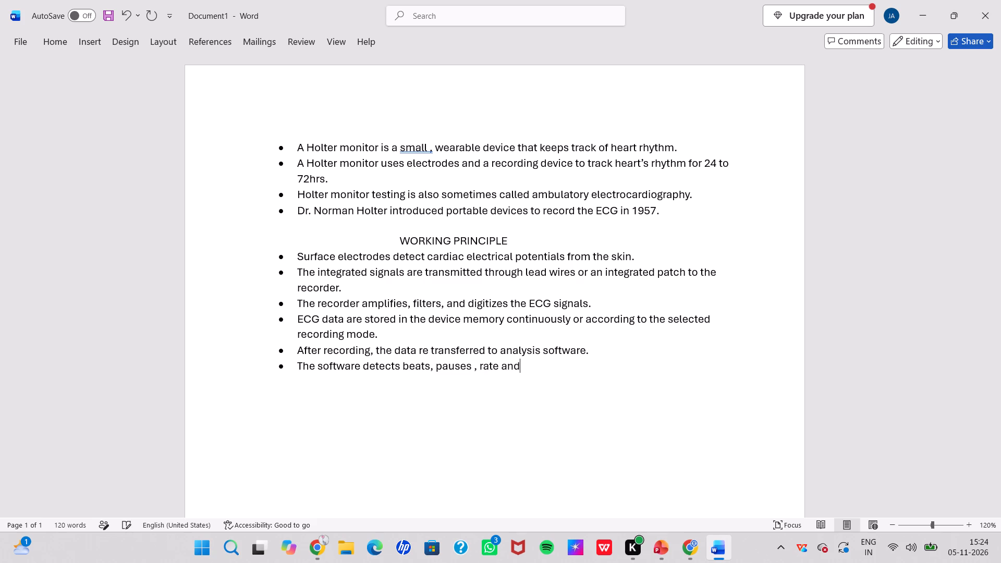
key(space)
text(rhyt)
text(hm)
key(space)
text(abnomr)
text(alities)
key(space)
key(BackSpace)
key(BackSpace)
key(BackSpace)
key(BackSpace)
key(BackSpace)
key(BackSpace)
key(BackSpace)
key(BackSpace)
key(BackSpace)
key(BackSpace)
key(BackSpace)
key(BackSpace)
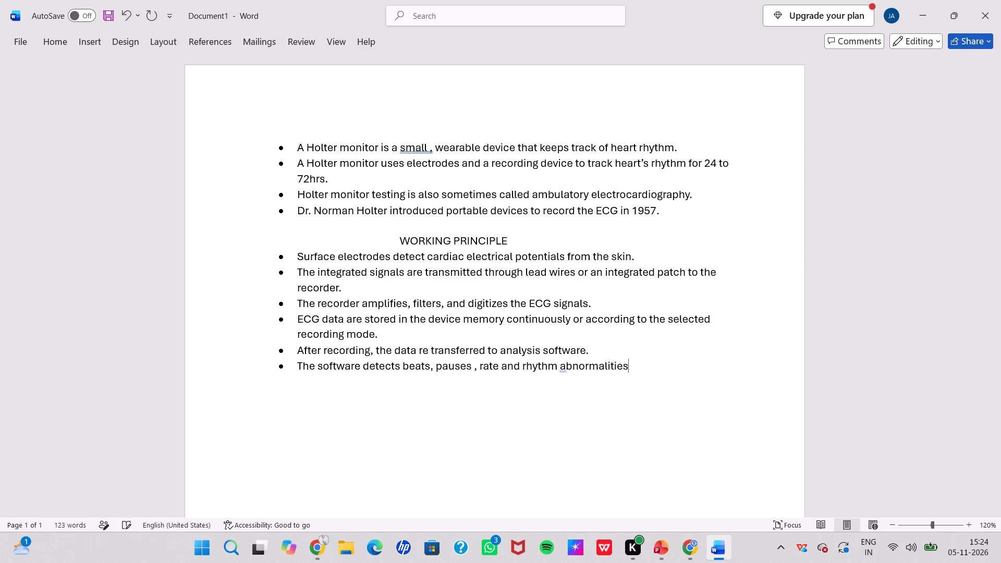
text(normalties)
key(space)
text(,)
Continue the sixth bullet with "the operator reviews and verifies the findings".
key(space)
text(the operateo)
key(BackSpace)
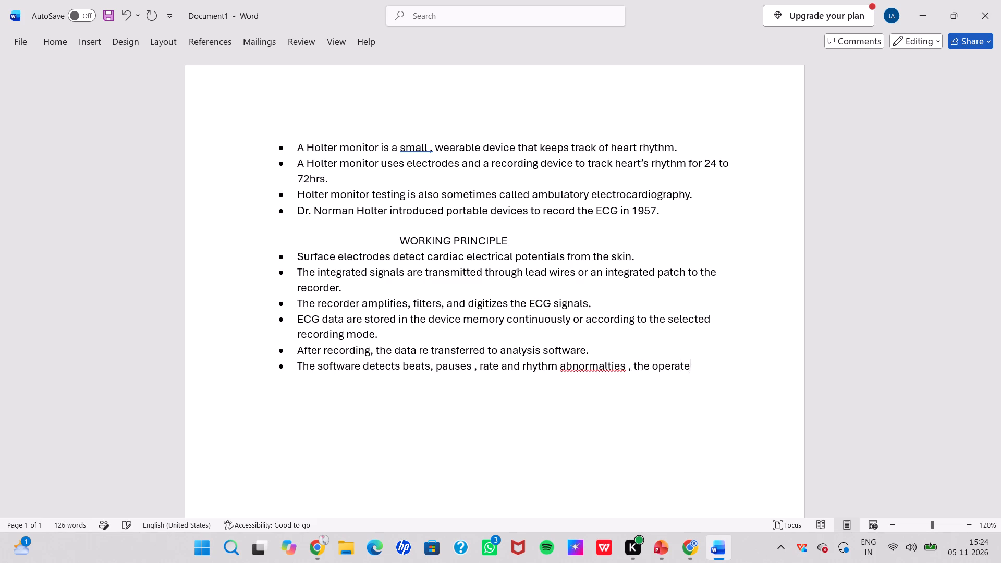
key(BackSpace)
text(or)
key(space)
text(reviesw amd)
key(space)
key(BackSpace)
key(BackSpace)
key(BackSpace)
text(nd verifies)
key(space)
text(the finginds)
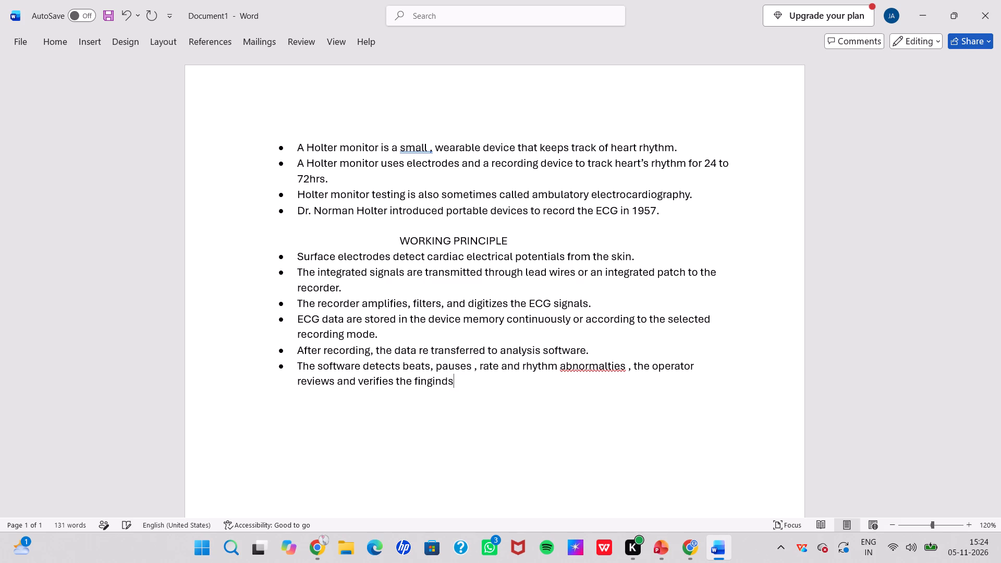
key(BackSpace)
key(BackSpace)
key(BackSpace)
key(BackSpace)
key(BackSpace)
key(BackSpace)
key(BackSpace)
text(indingd)
key(BackSpace)
text(s)
key(space)
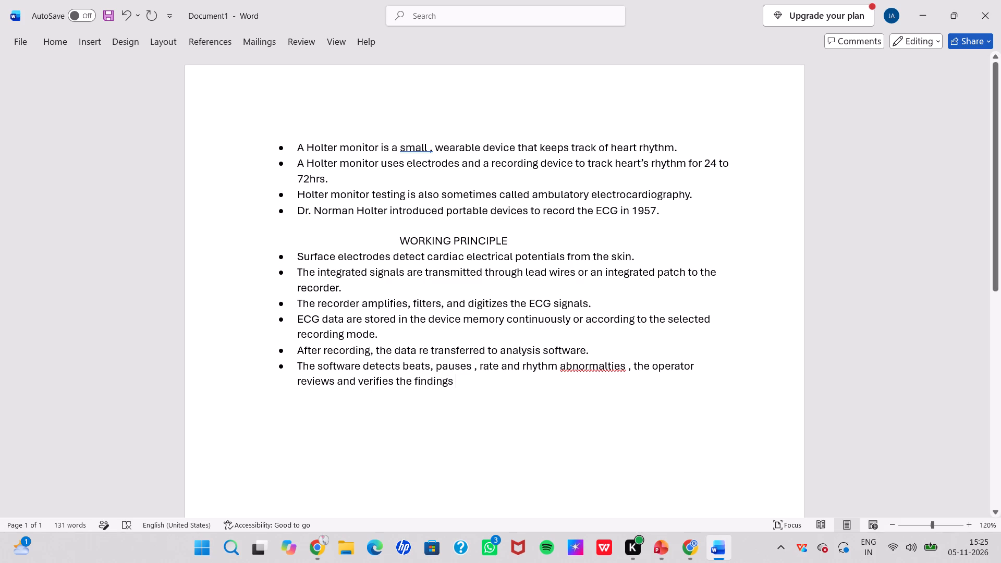
Correct "abnormalties" to "abnormalities" and end the sixth bullet with a period directly after "findings".
click(626, 366)
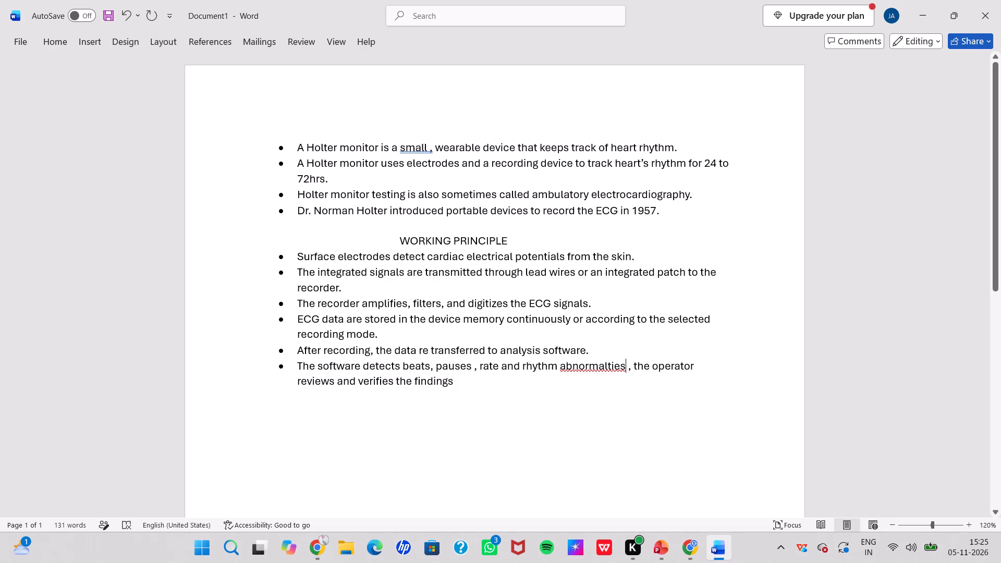
click(608, 366)
key(i)
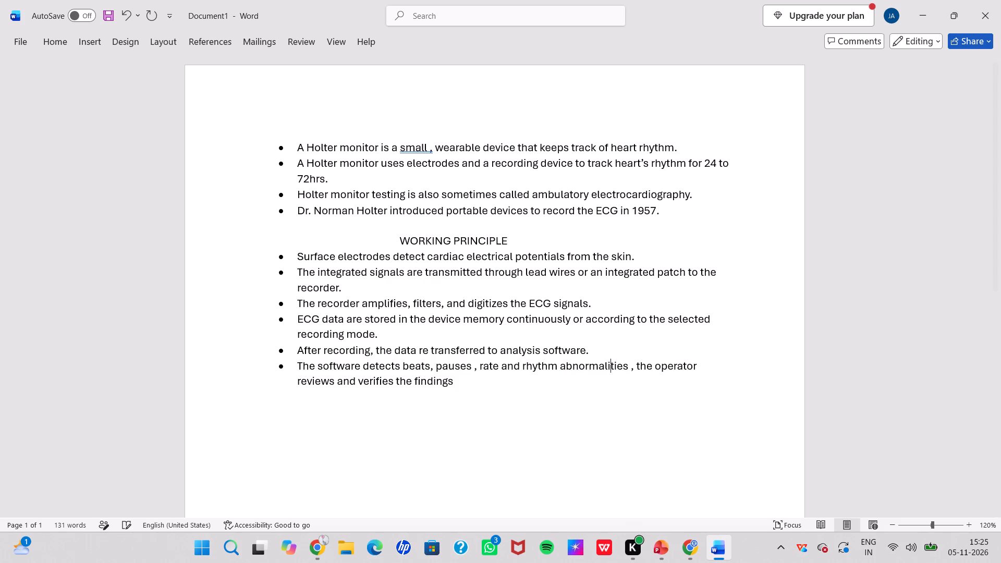
click(542, 389)
key(BackSpace)
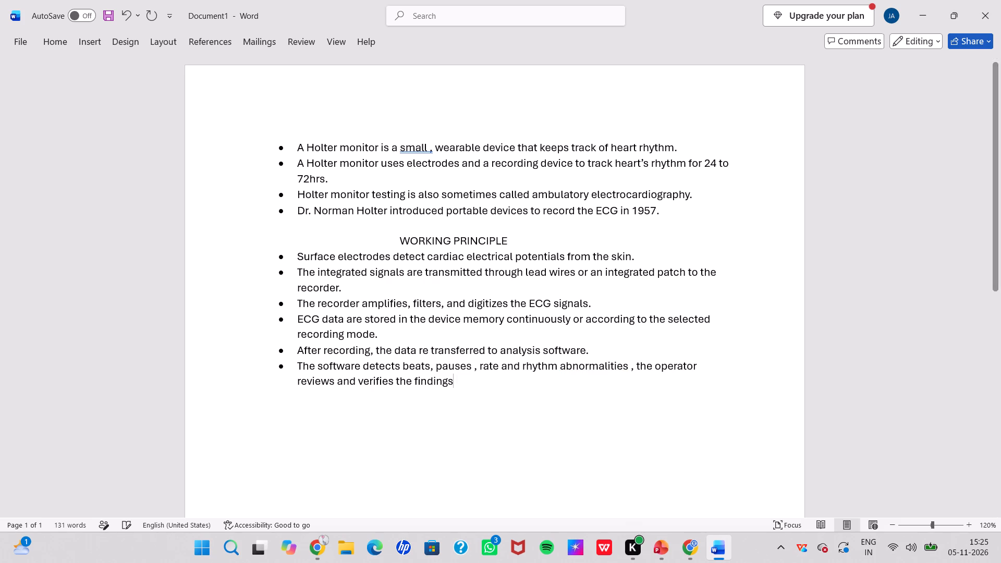
key(period)
Start an unbulleted line below the sixth bullet and switch off its left alignment, making it justified.
key(Return)
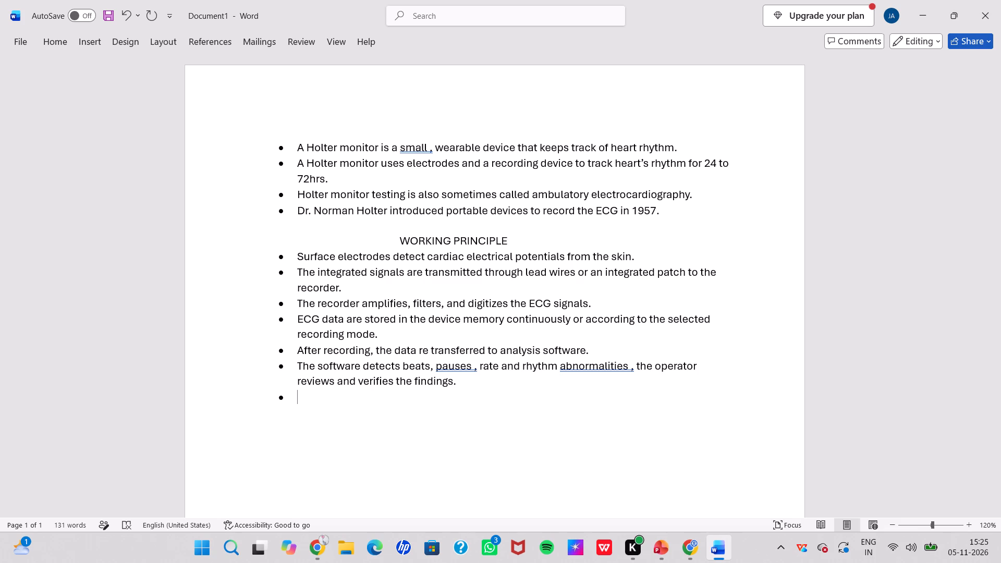
key(BackSpace)
click(68, 35)
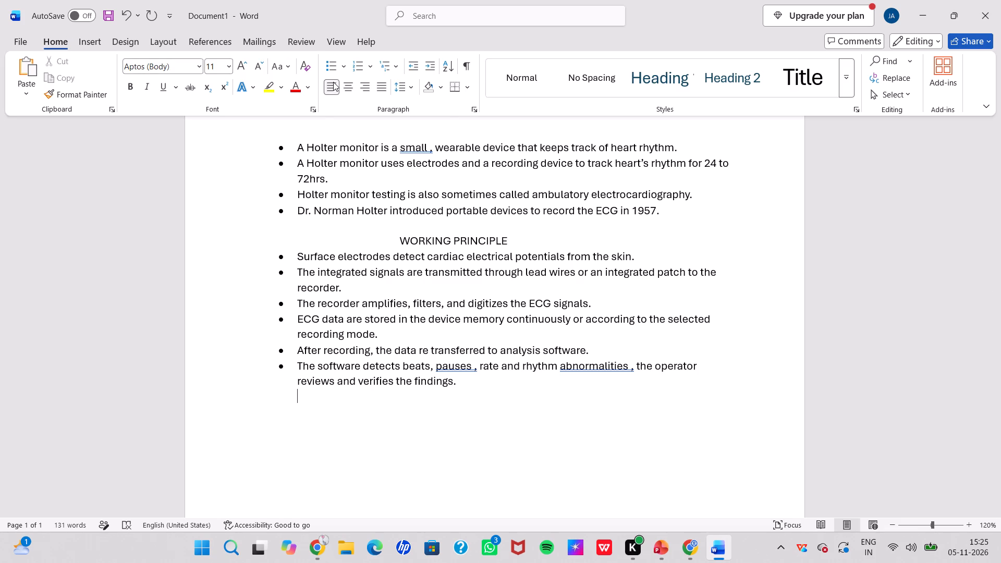
click(333, 82)
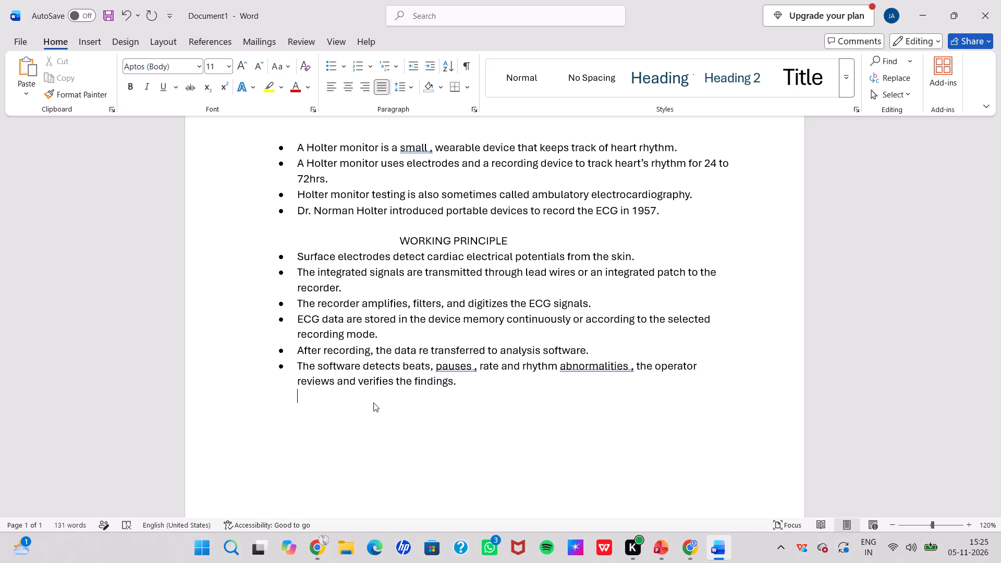
Write the heading "COMPONENTS" on the unbulleted line, indented with spaces to roughly line up under the WORKING PRINCIPLE heading.
click(372, 402)
key(space)
key(space)
key(space)
key(space)
key(space)
key(space)
key(space)
key(space)
key(space)
key(space)
key(space)
key(space)
key(space)
key(space)
key(space)
key(space)
key(space)
key(space)
key(space)
key(space)
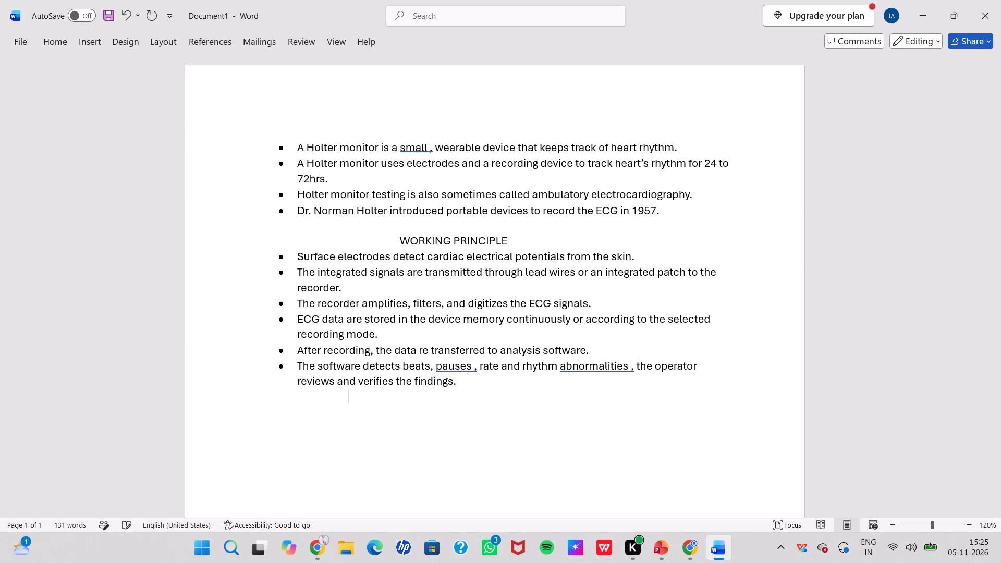
key(space)
key(space)
key(space)
key(space)
text(COMPONEN)
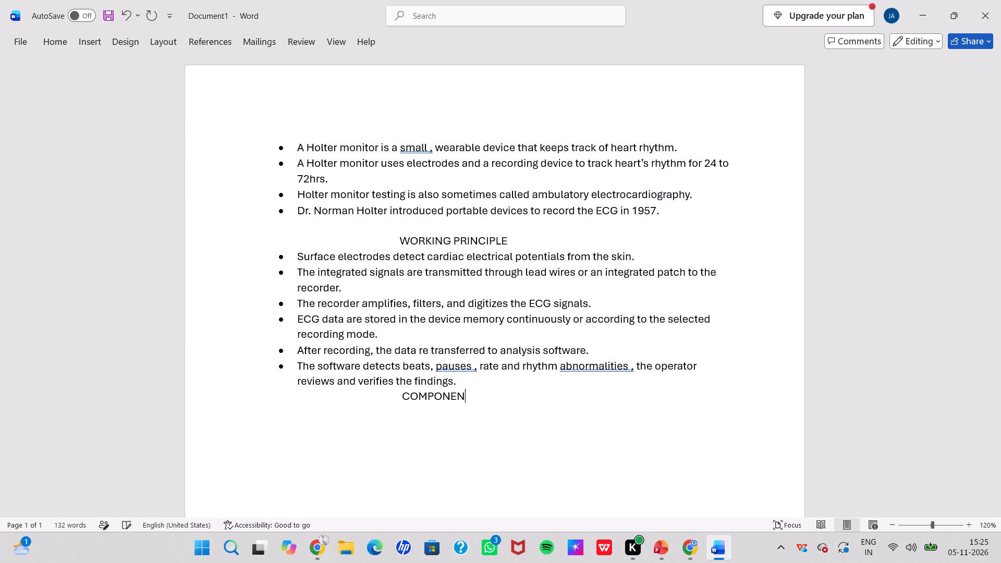
text(TS)
key(space)
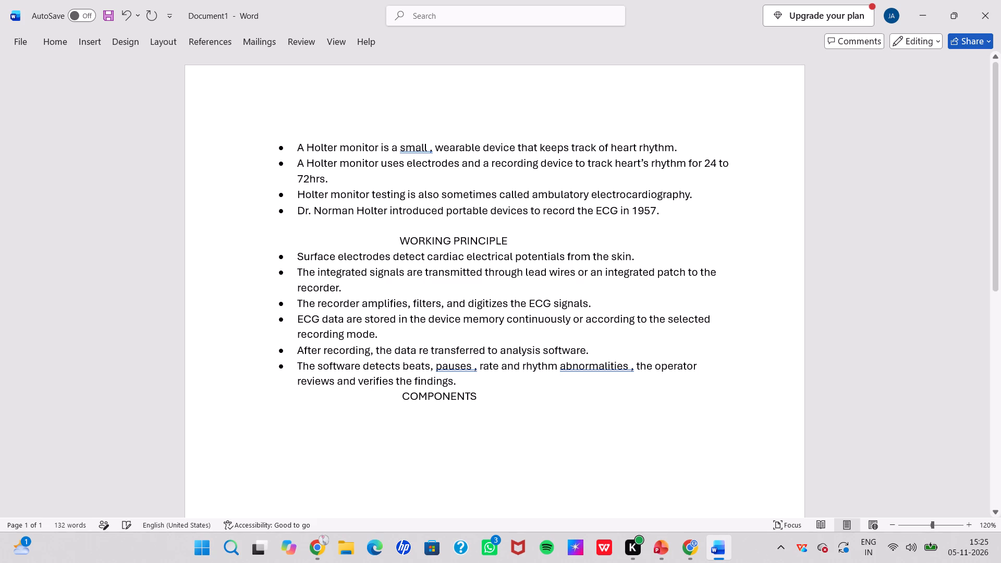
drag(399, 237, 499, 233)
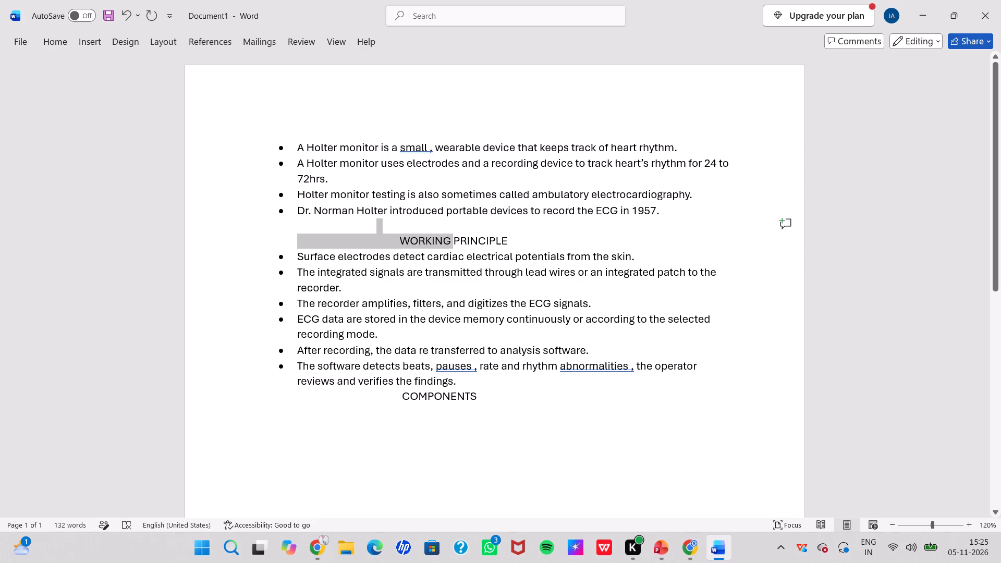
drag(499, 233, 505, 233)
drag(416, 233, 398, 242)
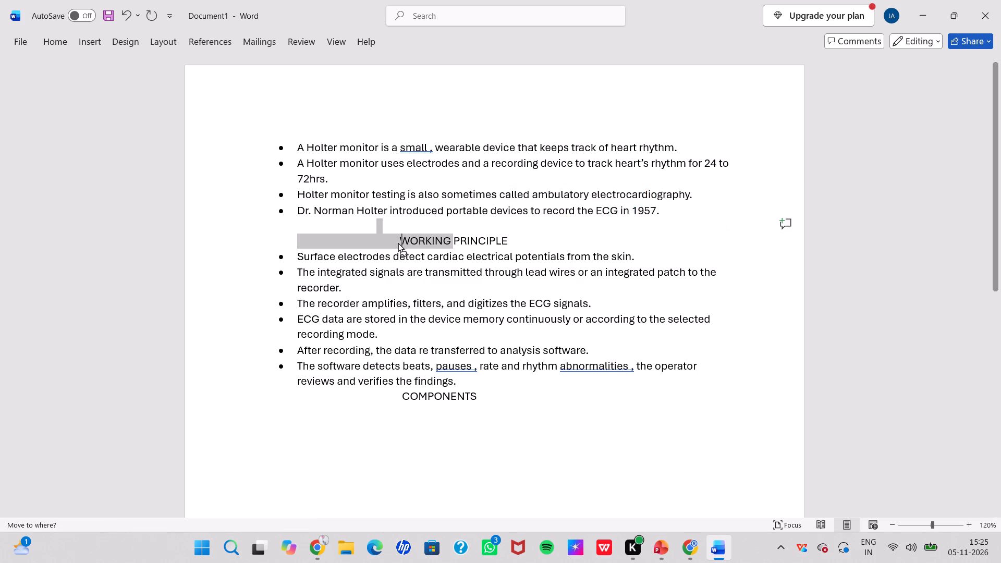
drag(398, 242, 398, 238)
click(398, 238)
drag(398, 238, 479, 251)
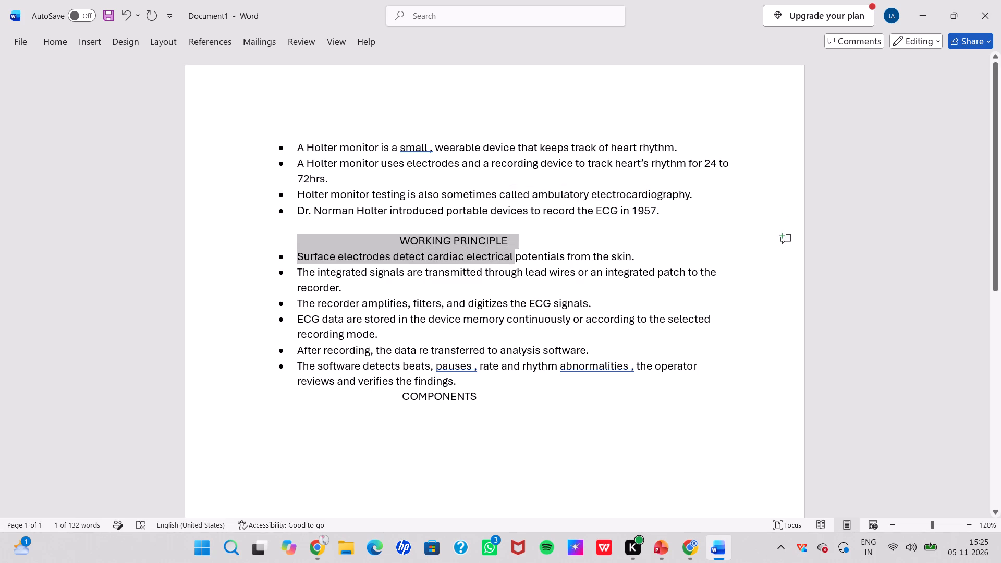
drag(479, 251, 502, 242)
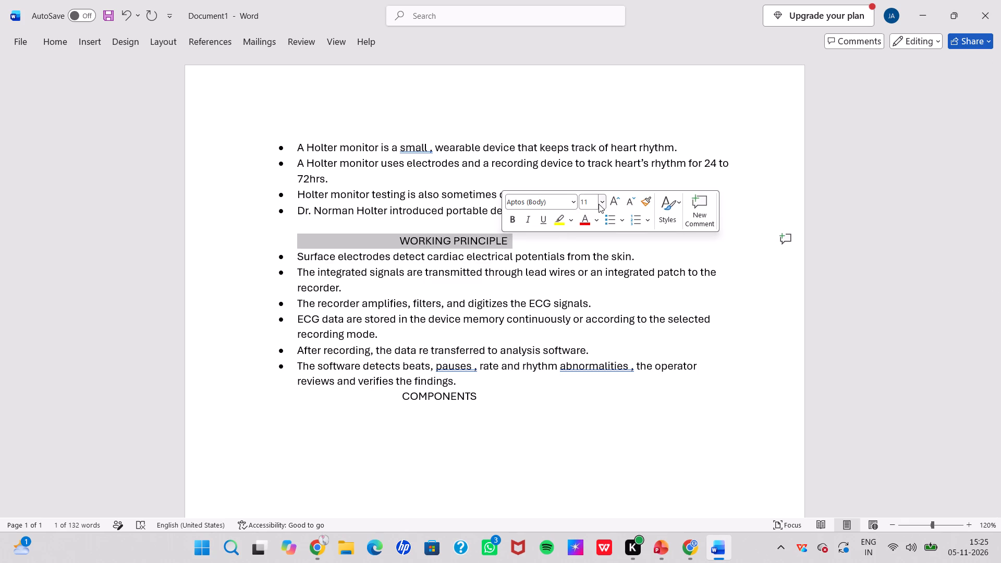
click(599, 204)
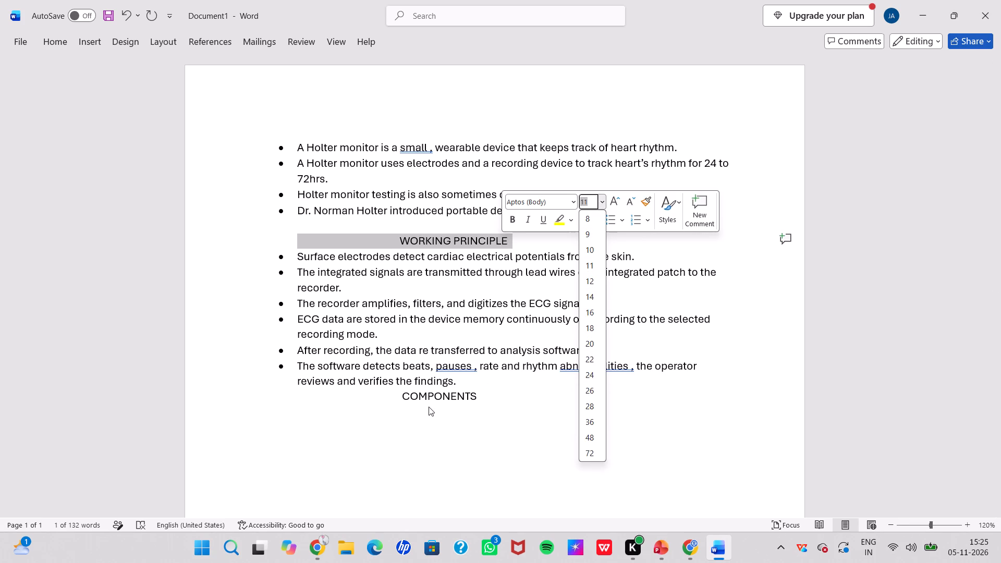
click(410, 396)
Set the COMPONENTS heading's font size to 20.
drag(400, 396, 485, 388)
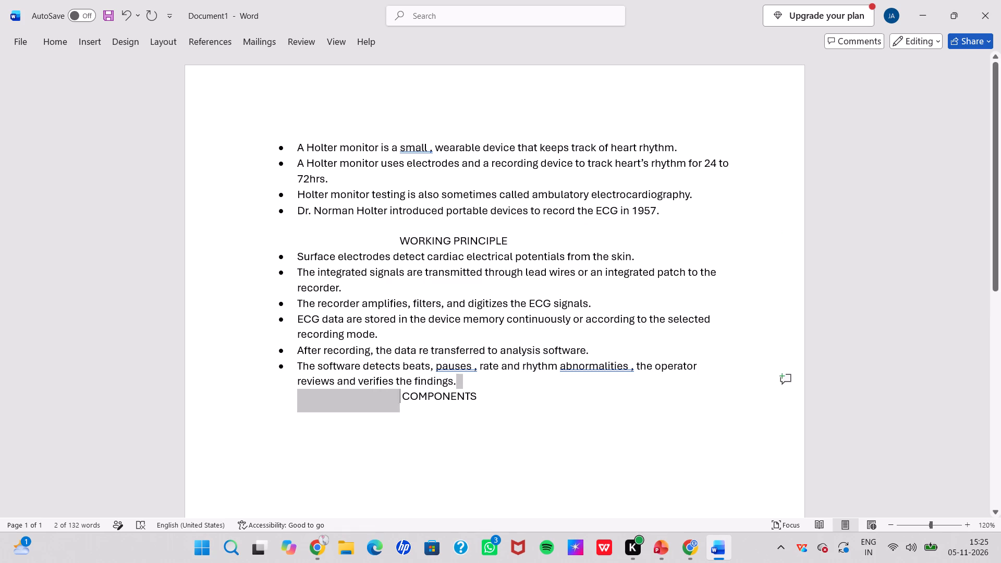
drag(485, 388, 479, 404)
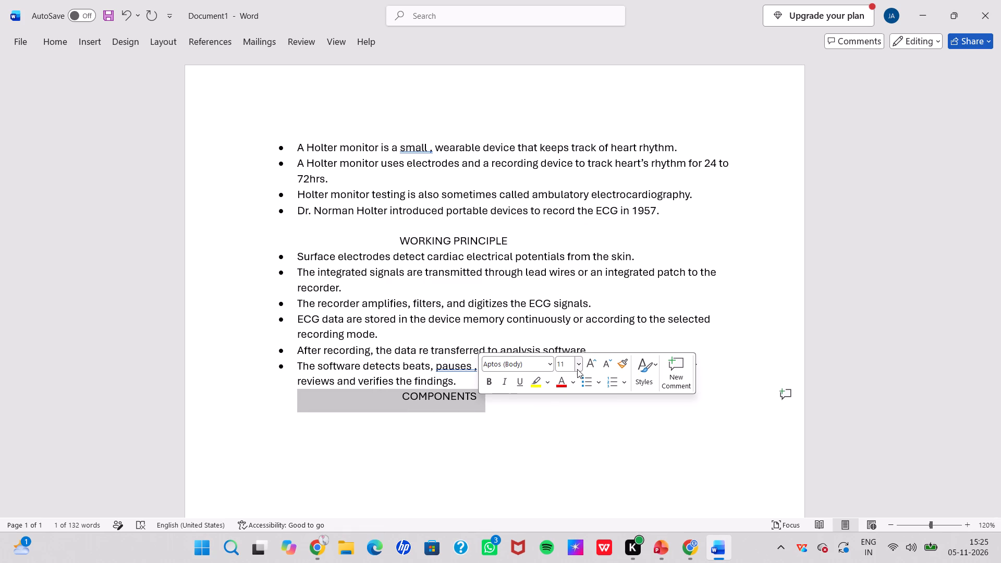
click(577, 368)
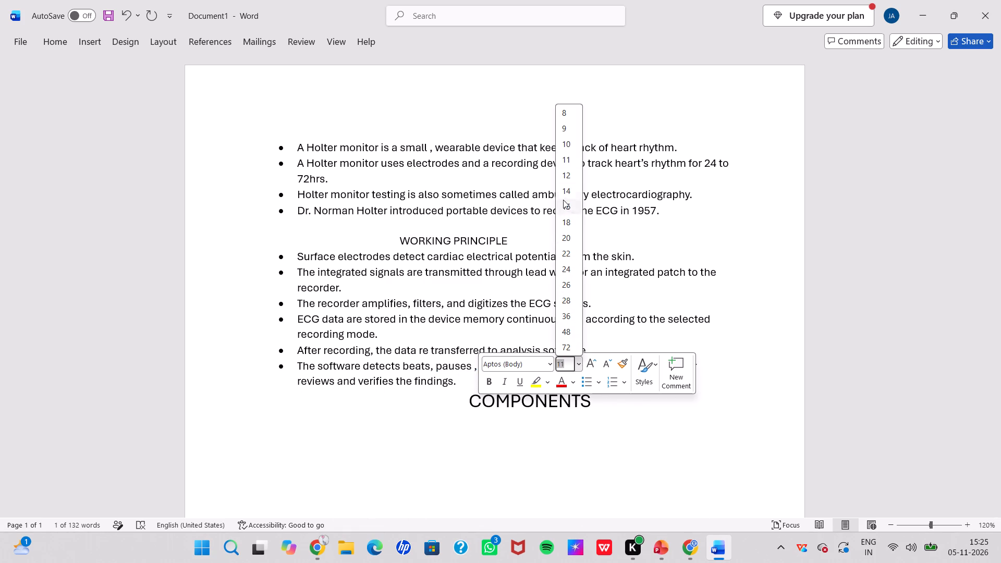
click(561, 241)
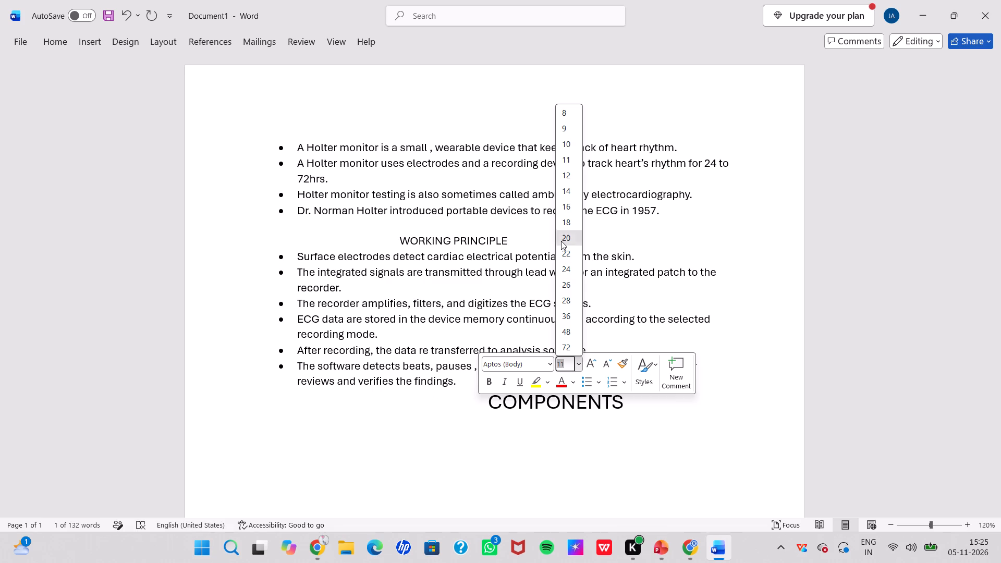
Set the WORKING PRINCIPLE heading's font size to 24.
click(400, 452)
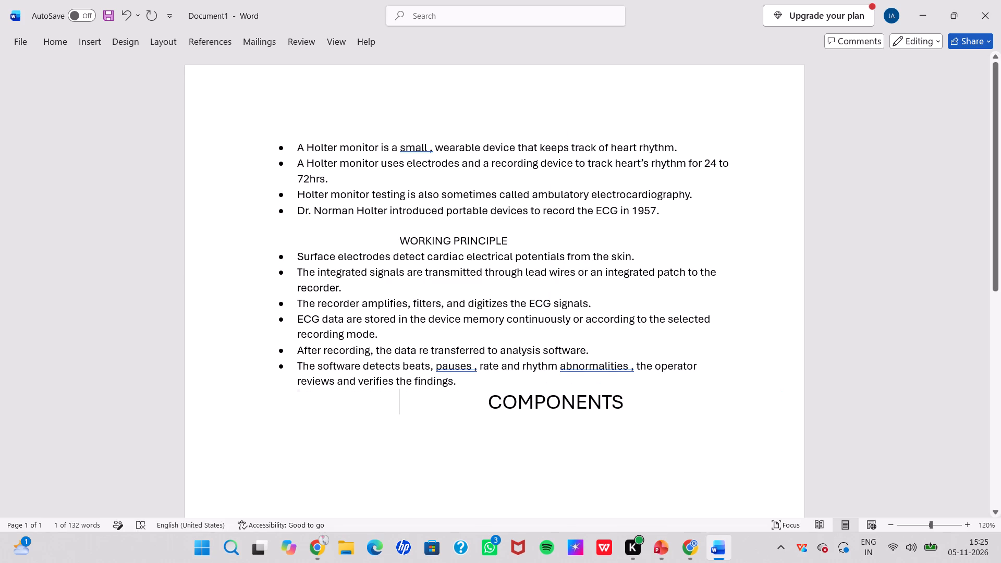
drag(394, 244, 487, 251)
click(400, 236)
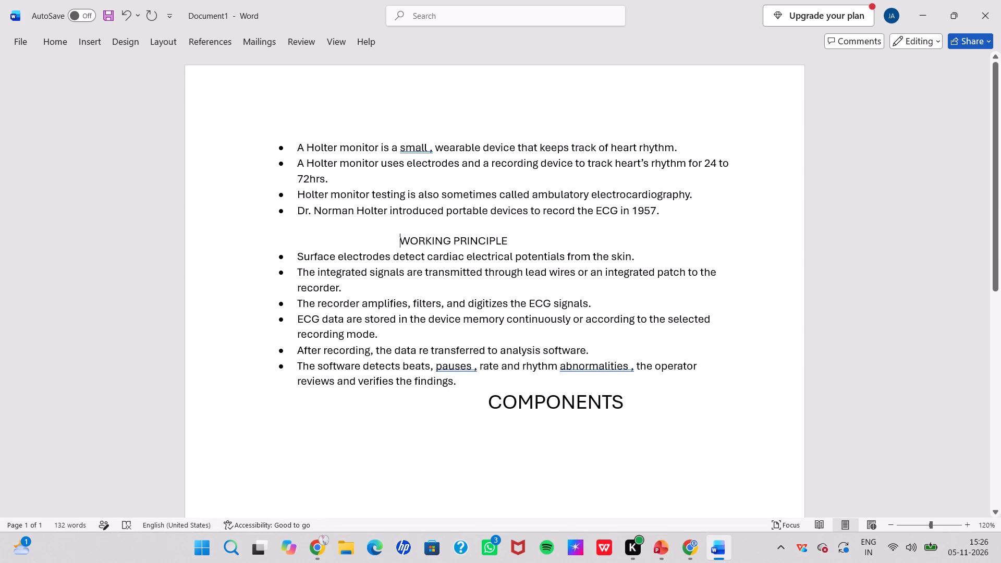
click(398, 239)
drag(399, 236, 511, 240)
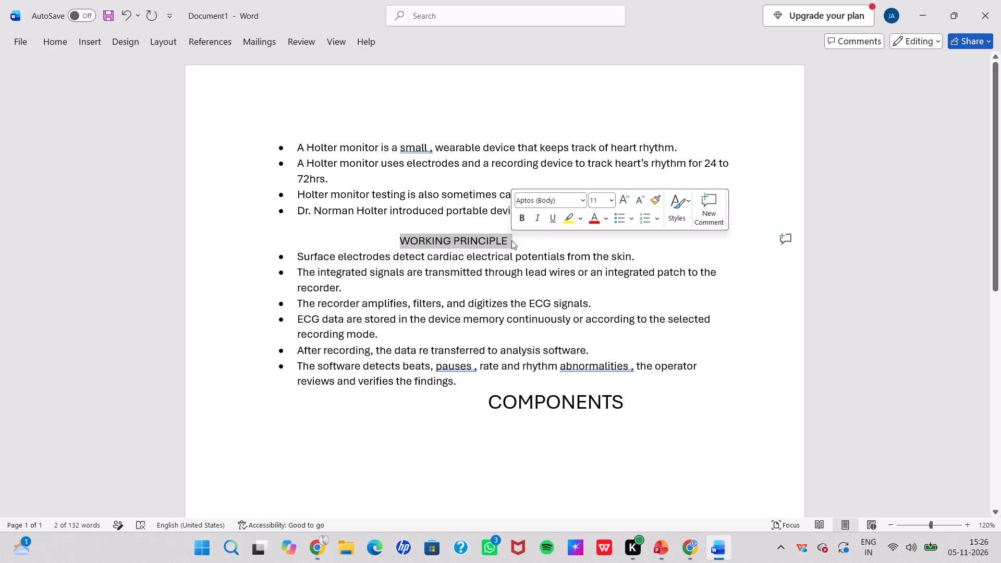
click(616, 199)
click(610, 200)
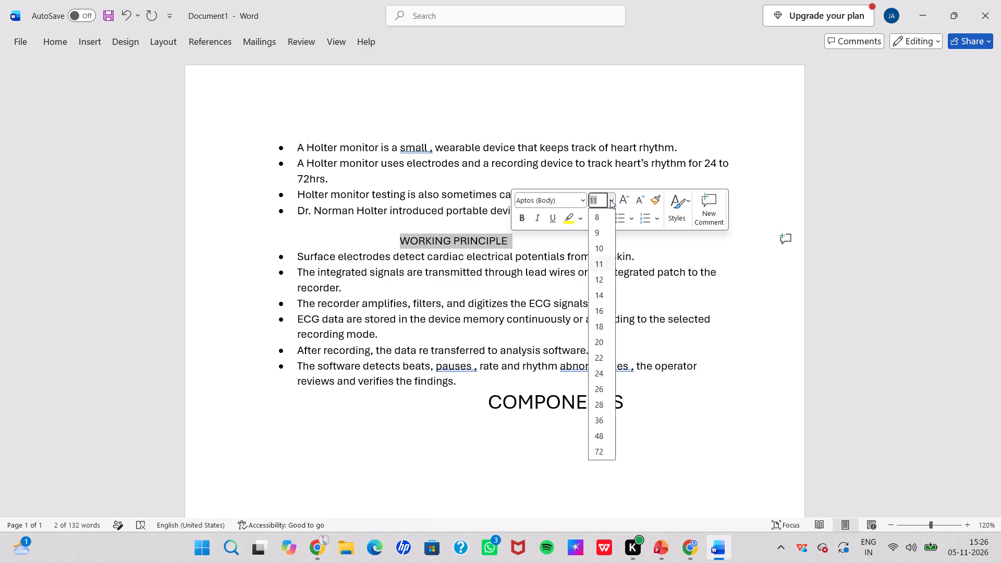
click(599, 375)
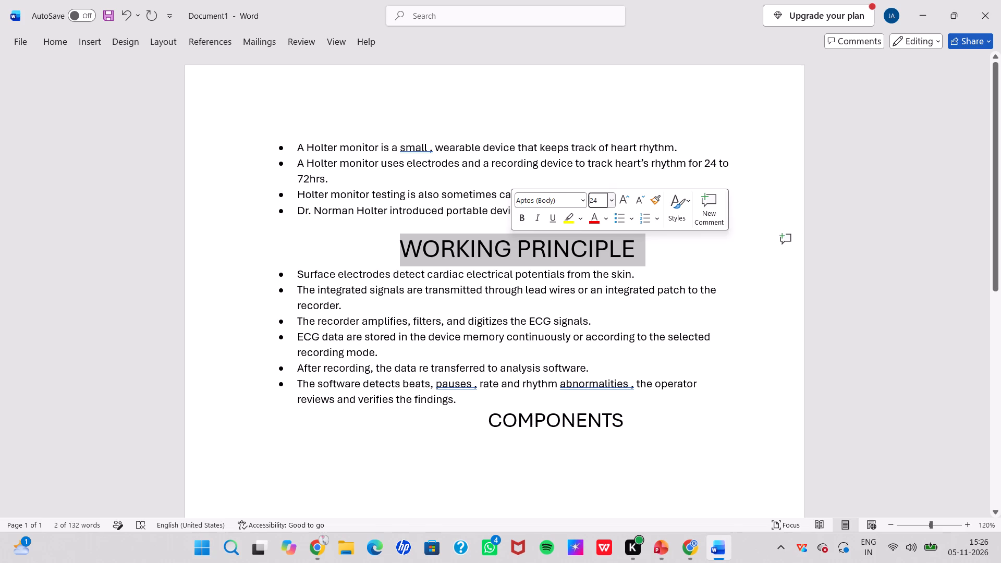
Delete the COMPONENTS heading with its leading spaces, leaving an empty unbulleted line below the last bullet.
click(636, 419)
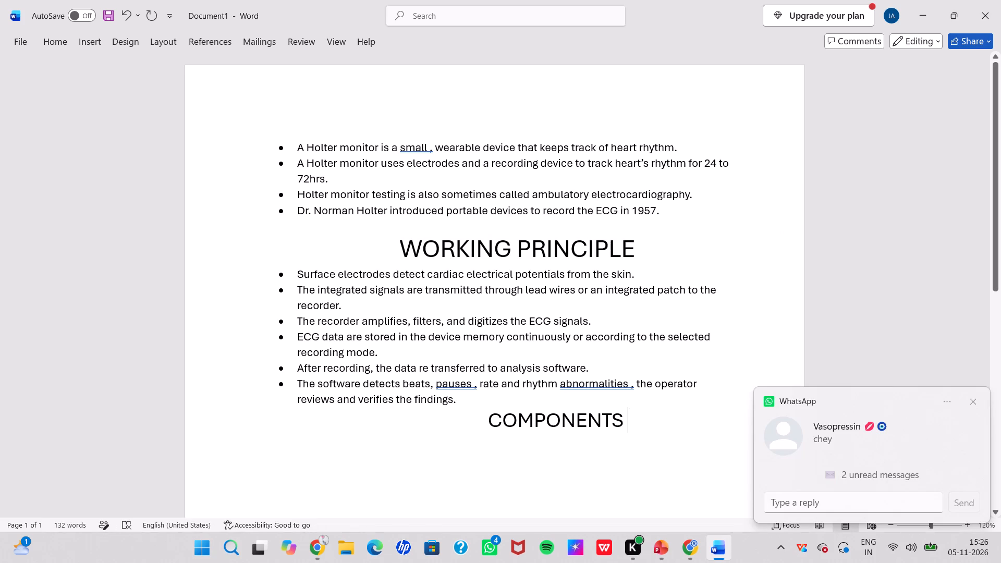
drag(483, 419, 628, 415)
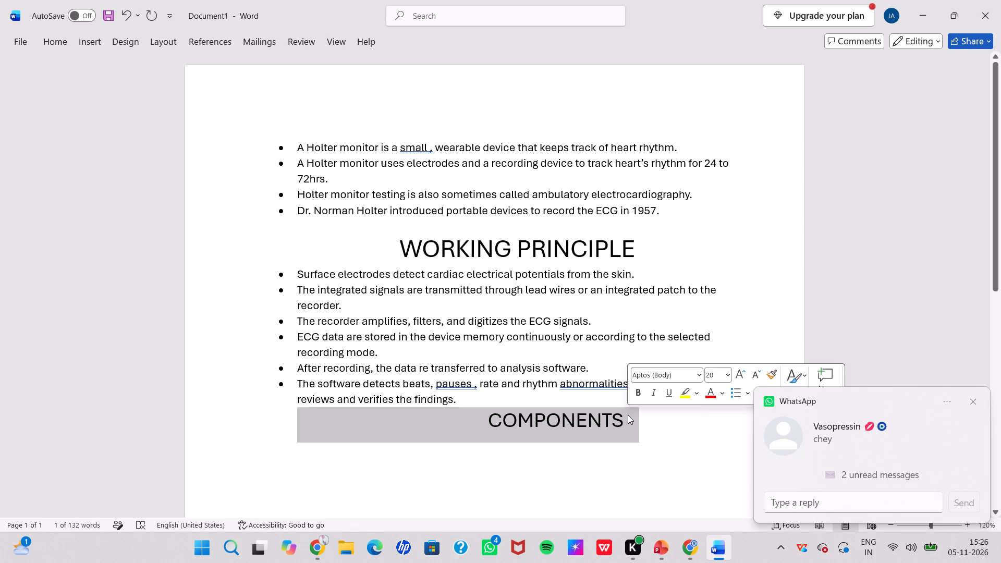
key(Delete)
key(Return)
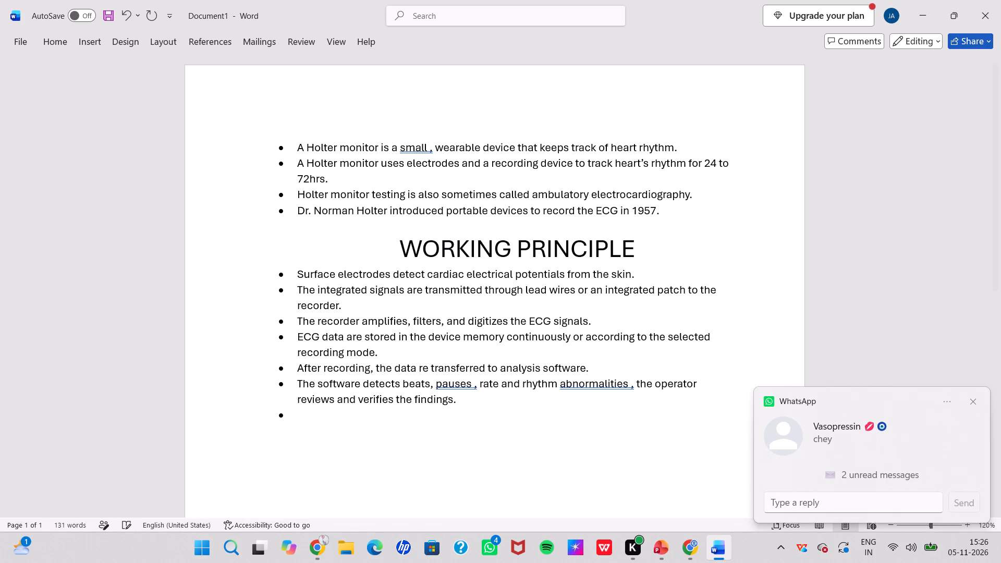
key(BackSpace)
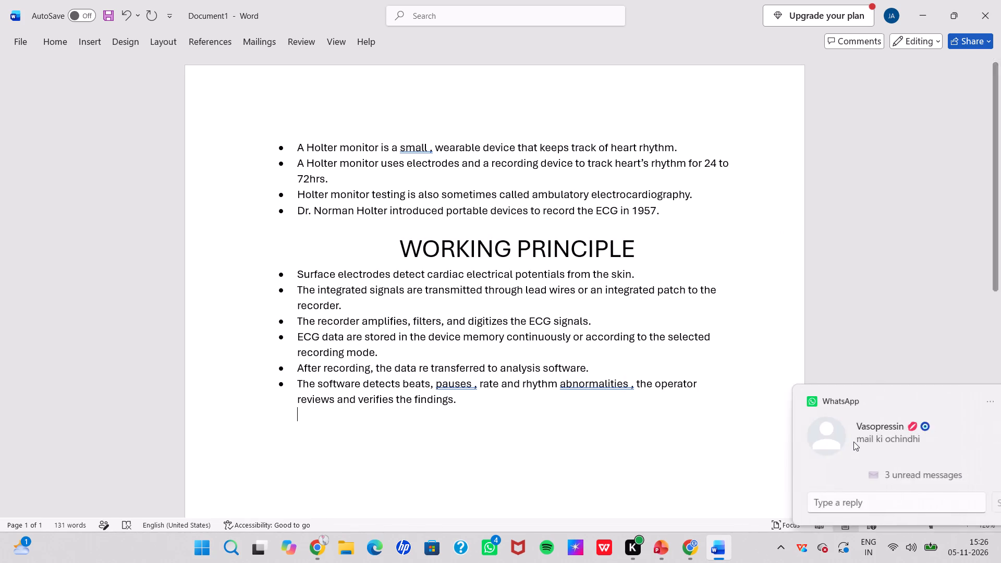